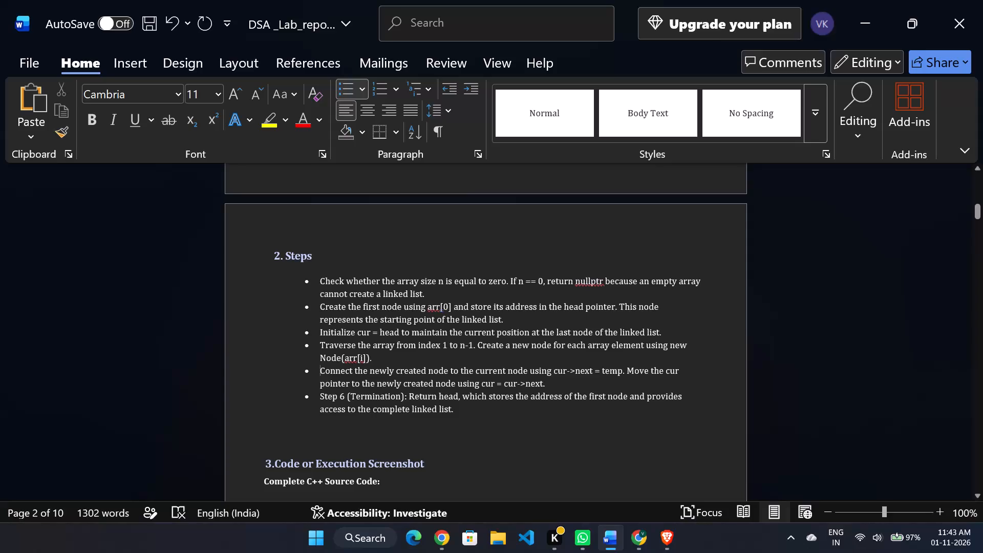
Delete the "Step 6 (Termination):" label from the start of the last bullet in the Steps section.
click(408, 397)
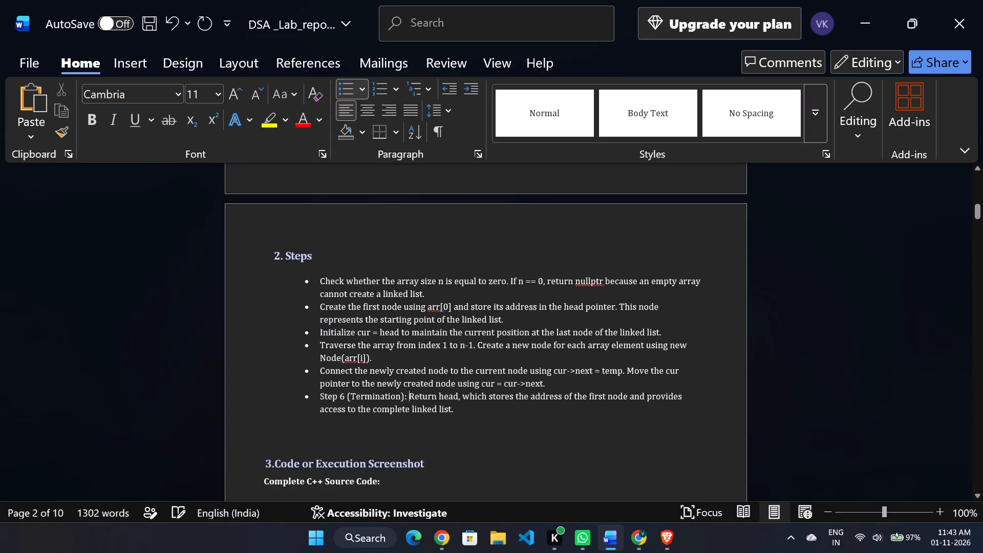
key(ctrl+BackSpace)
key(ctrl+BackSpace)
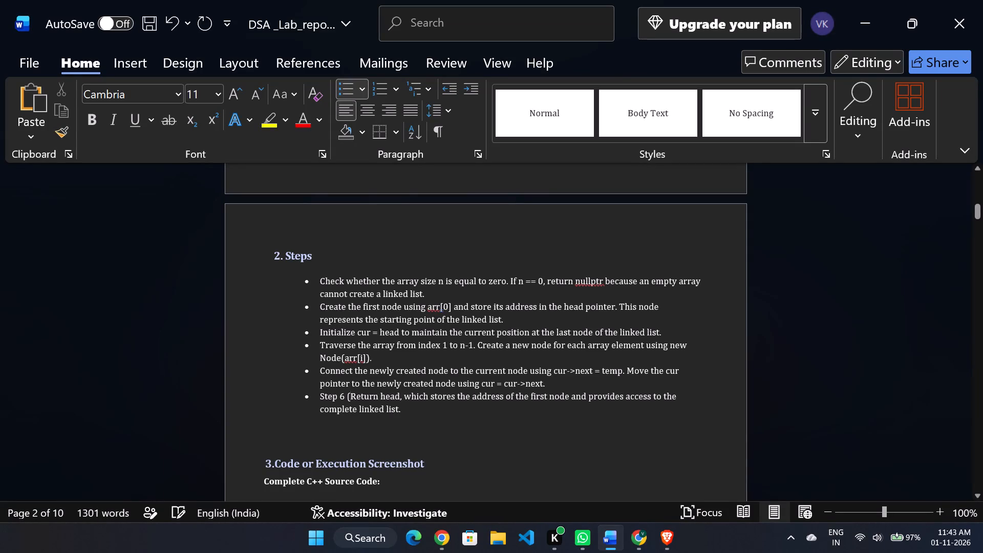
key(ctrl+BackSpace)
key(ctrl+BackSpace)
key(ctrl+BackSpace)
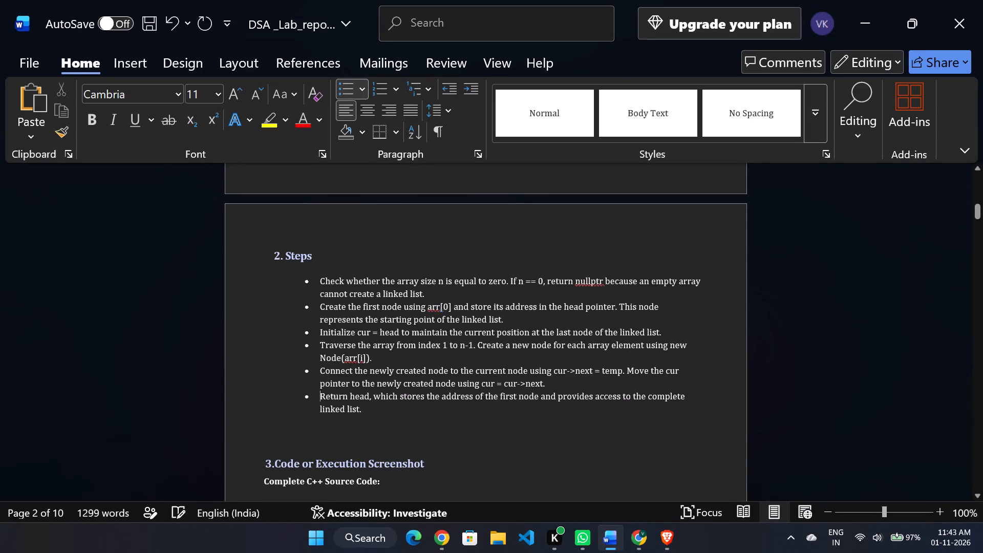
Review the Steps section together with the source code below it and the problem statement above it.
scroll(473, 400, down, 3)
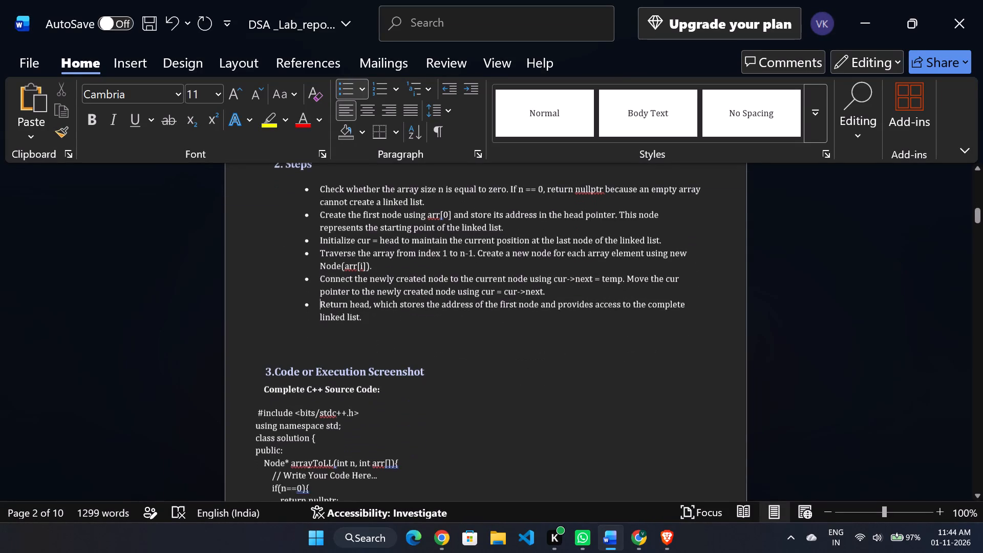
scroll(473, 400, down, 2)
scroll(473, 400, up, 1)
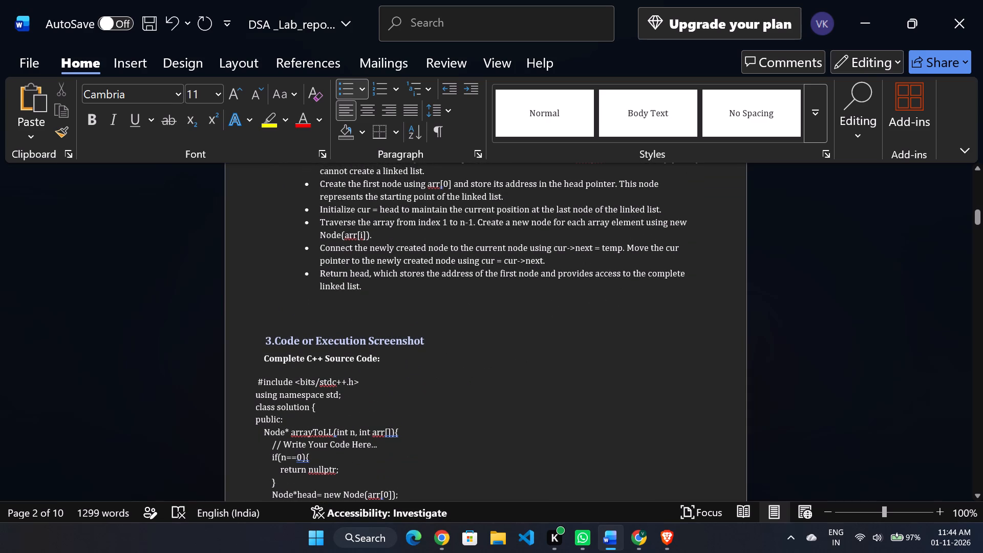
scroll(473, 400, up, 2)
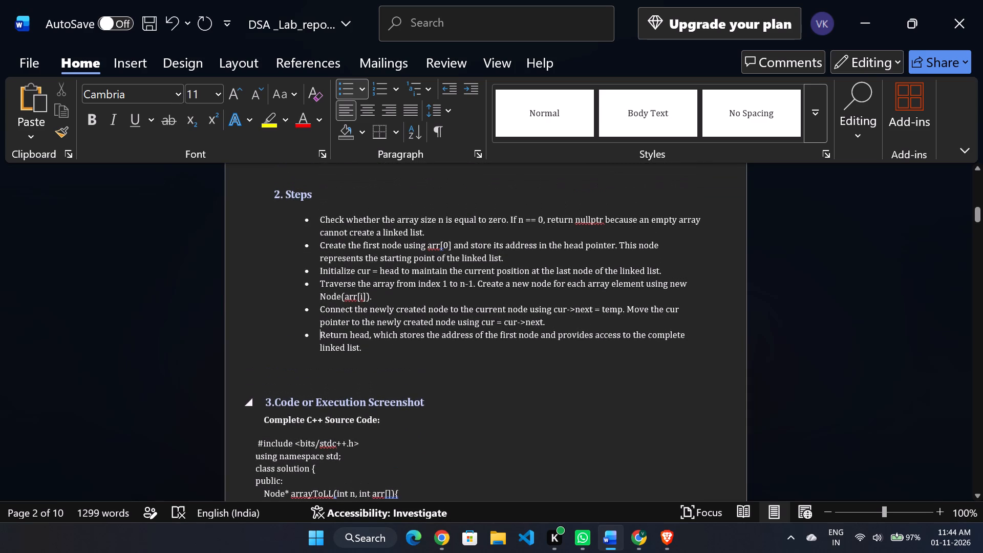
scroll(473, 400, up, 13)
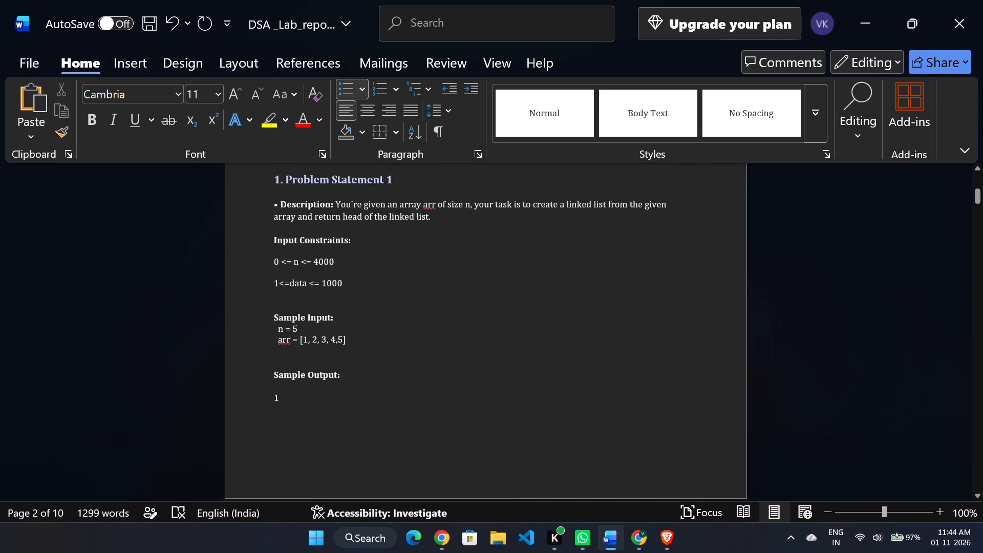
scroll(473, 400, up, 3)
scroll(473, 400, down, 1)
scroll(473, 400, up, 2)
scroll(473, 400, down, 12)
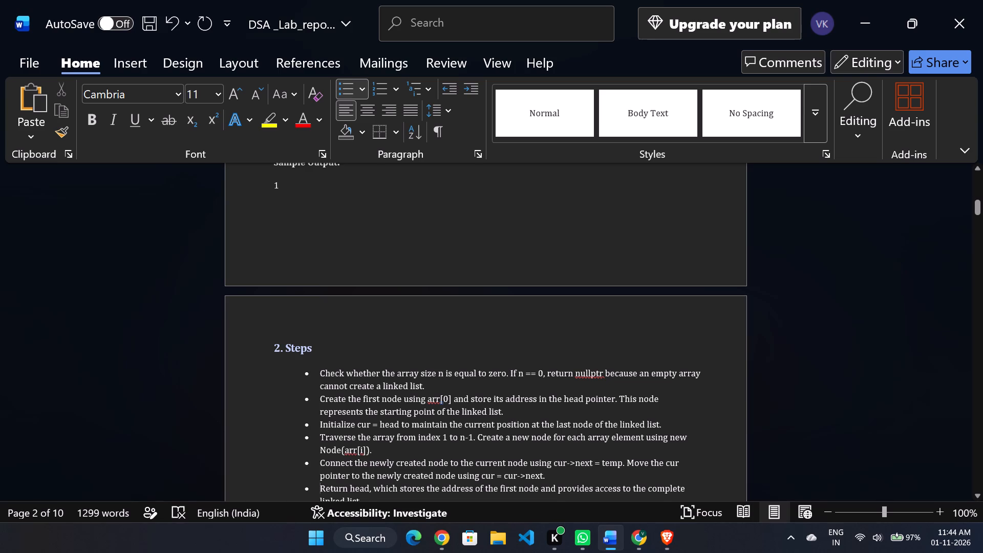
Reword the start of the first Steps bullet to read "First we need to check".
click(324, 379)
key(BackSpace)
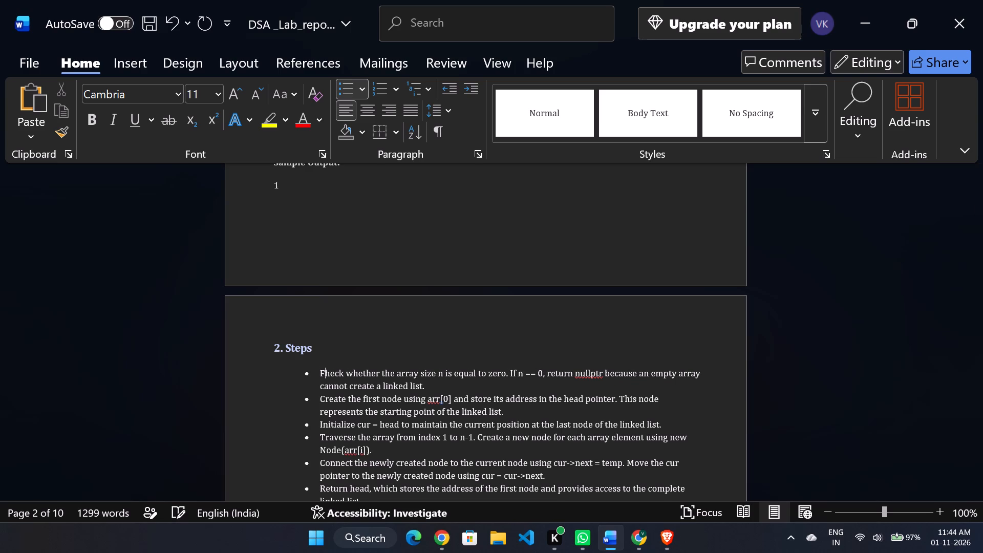
text(irst we need to)
key(space)
text(che)
key(BackSpace)
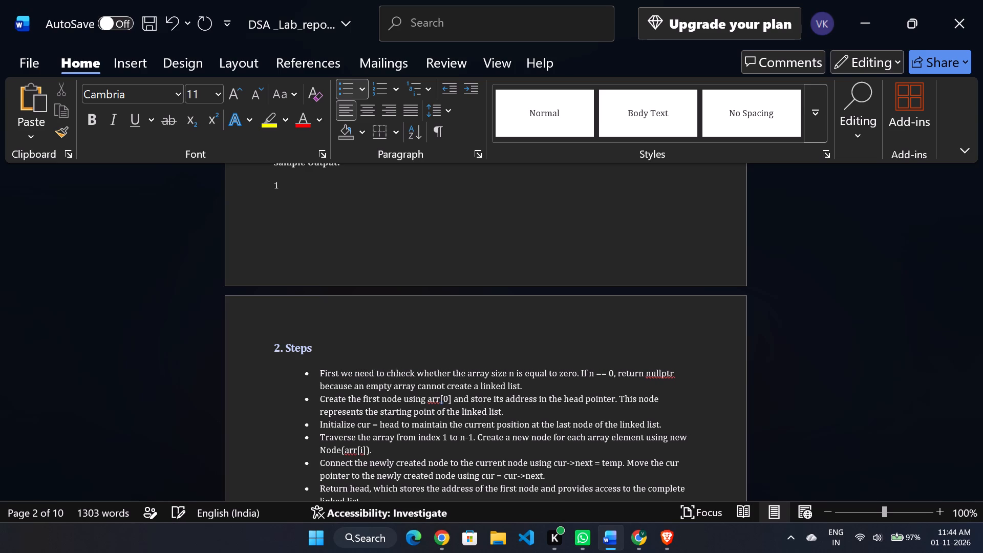
key(BackSpace)
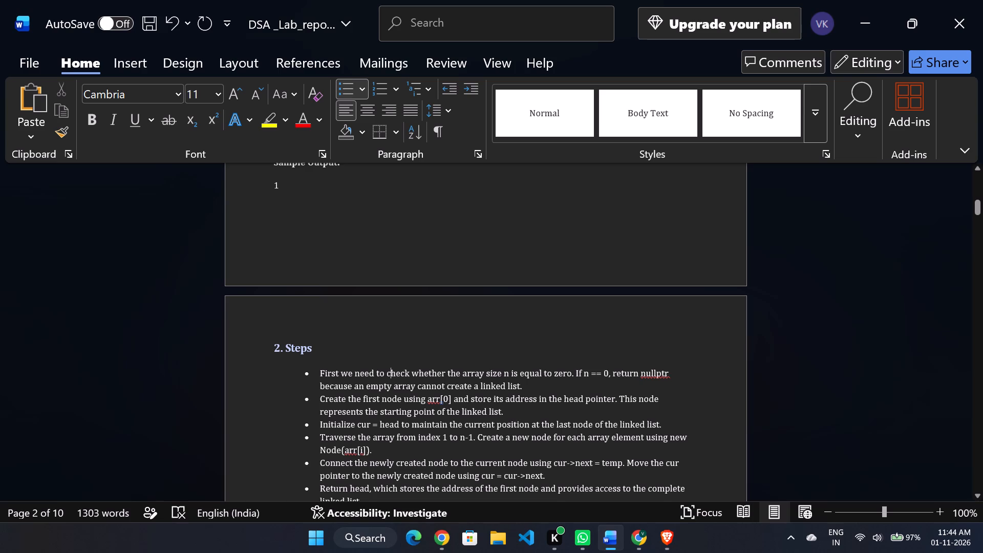
Insert a comma after "First" at the beginning of the first Steps bullet.
scroll(396, 403, down, 1)
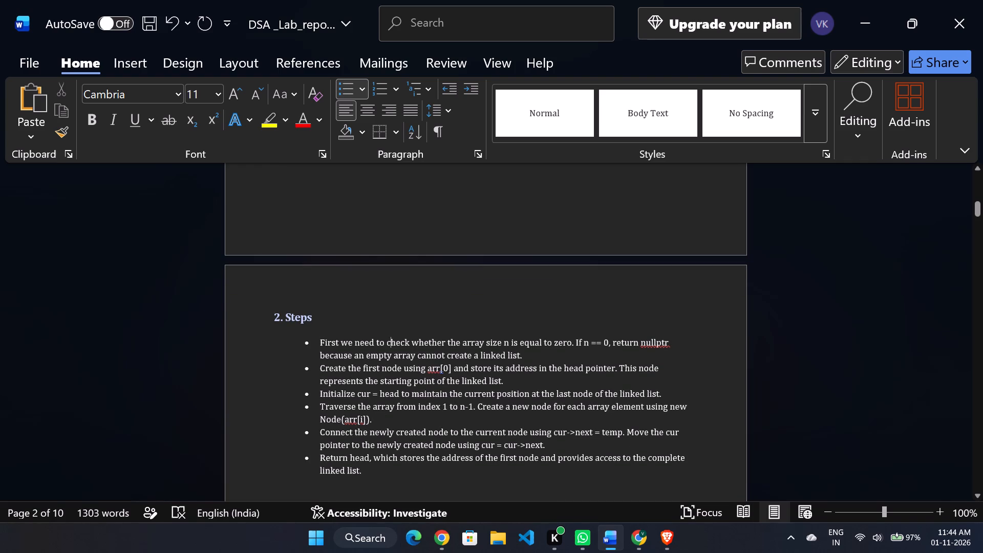
click(323, 365)
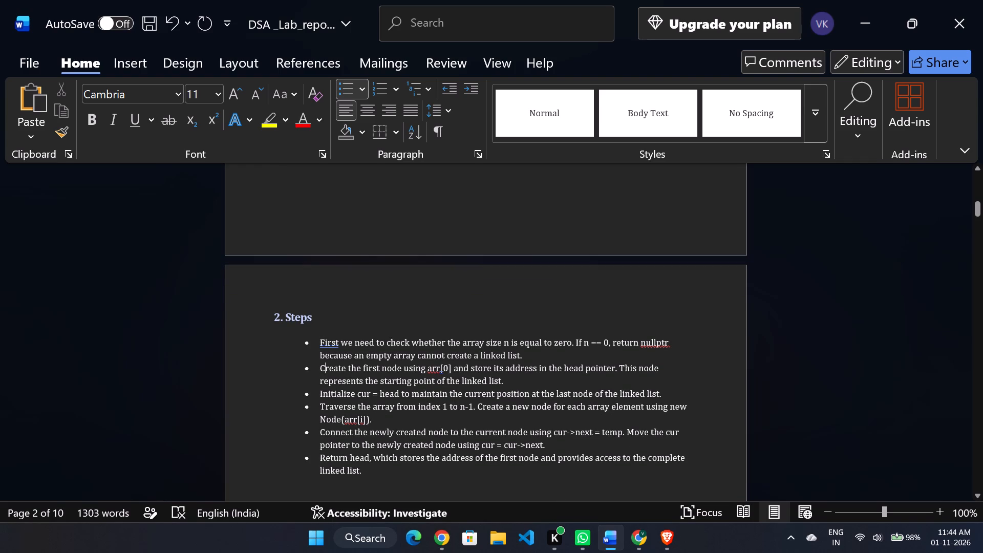
click(331, 342)
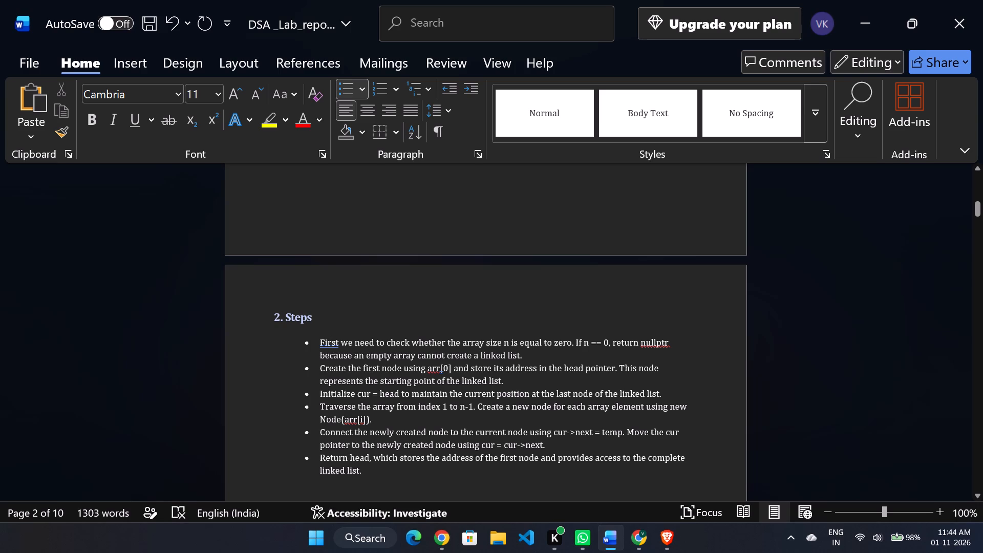
click(340, 342)
key(BackSpace)
key(space)
click(328, 369)
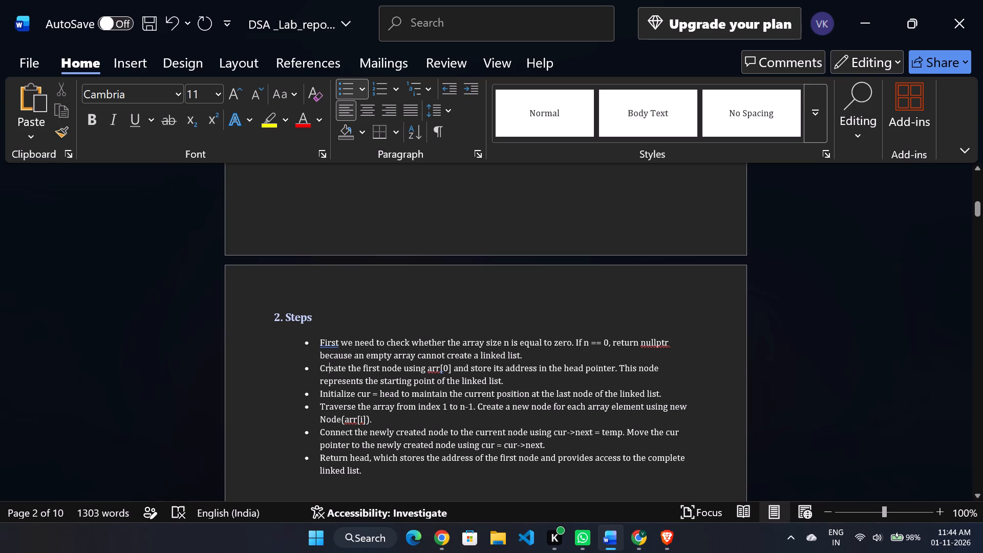
click(340, 344)
key(BackSpace)
text(,)
key(space)
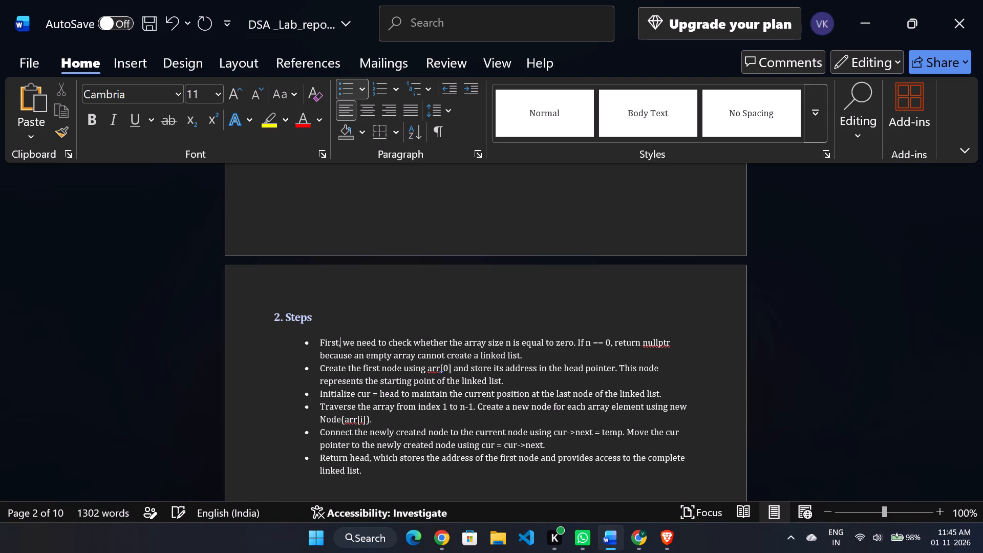
Reword the start of the second Steps bullet to read "Now we need to create".
click(338, 369)
click(323, 369)
key(BackSpace)
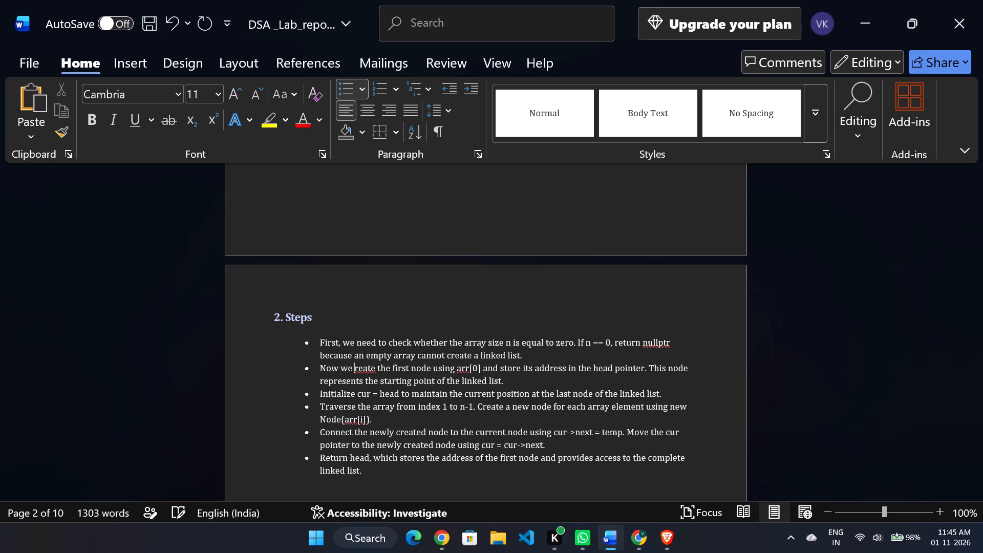
text(need to)
key(space)
key(c)
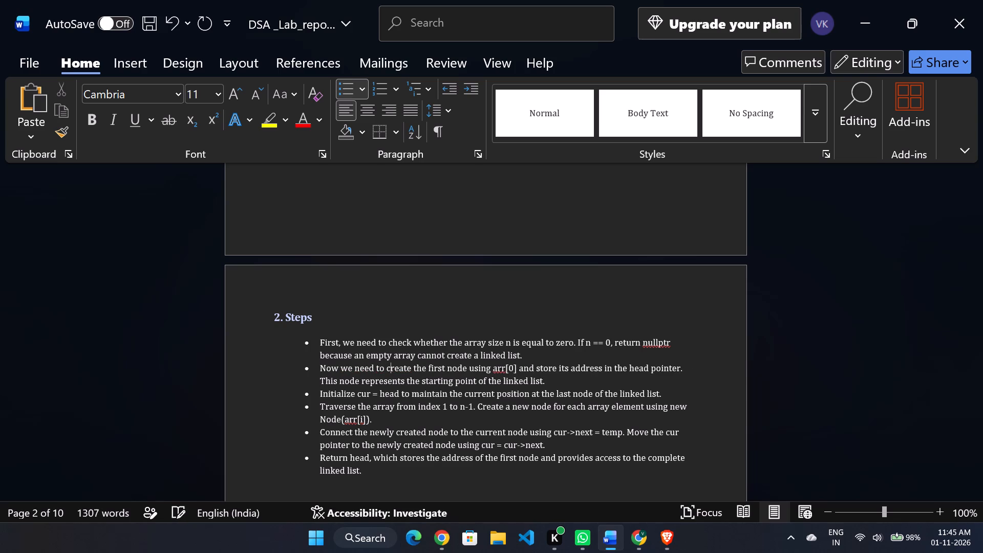
click(547, 384)
Insert "Then" before "Initialize" at the start of the third Steps bullet.
scroll(547, 384, down, 1)
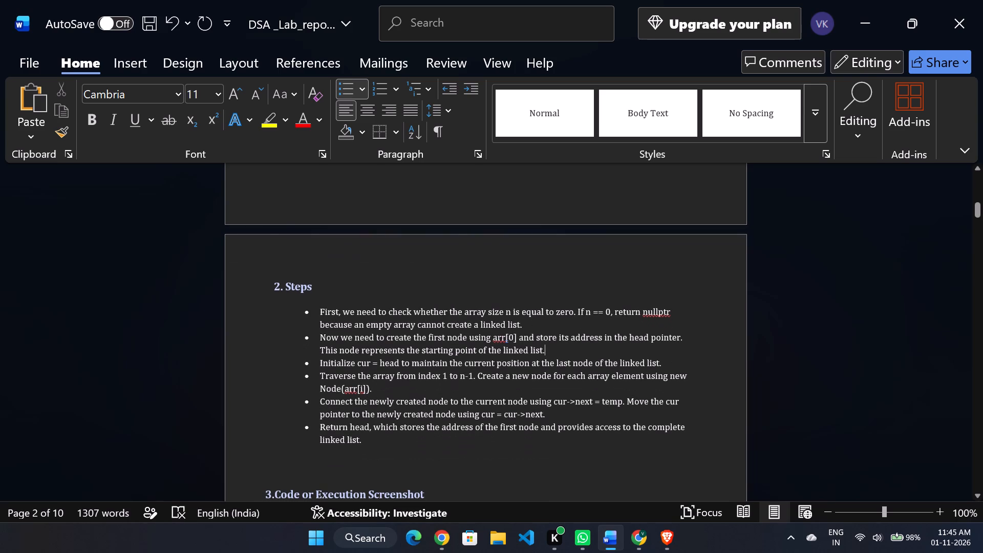
click(318, 360)
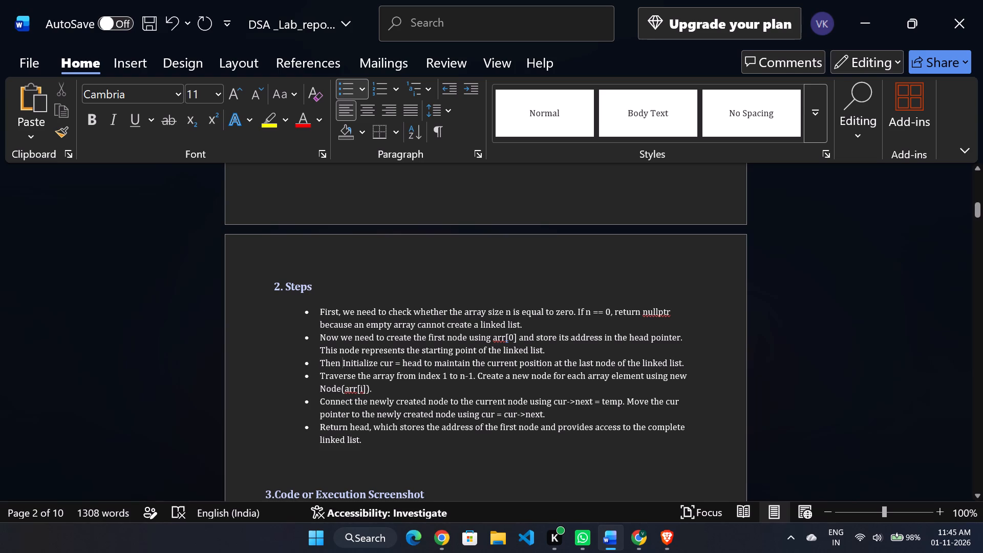
Reword the start of the last Steps bullet to read "At last return head".
scroll(522, 373, down, 1)
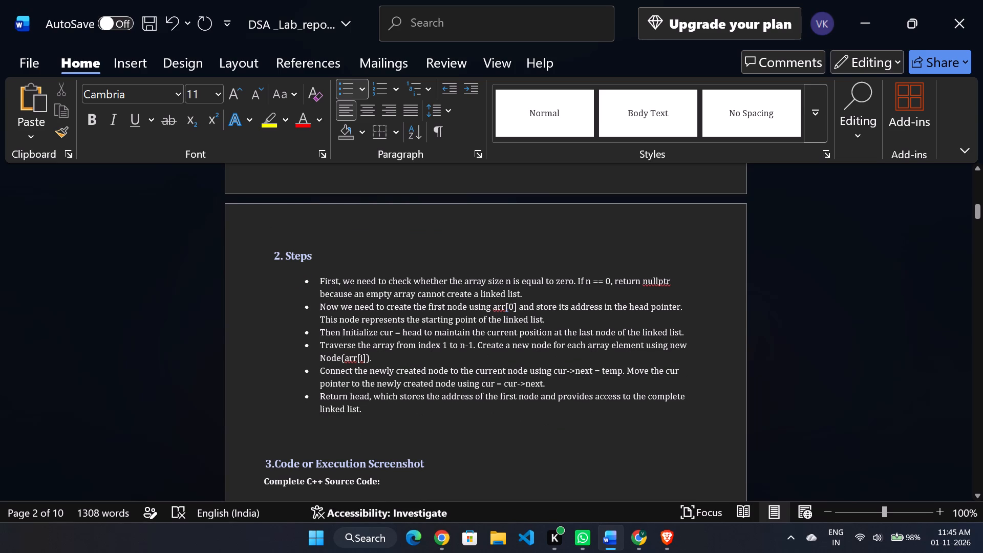
click(321, 397)
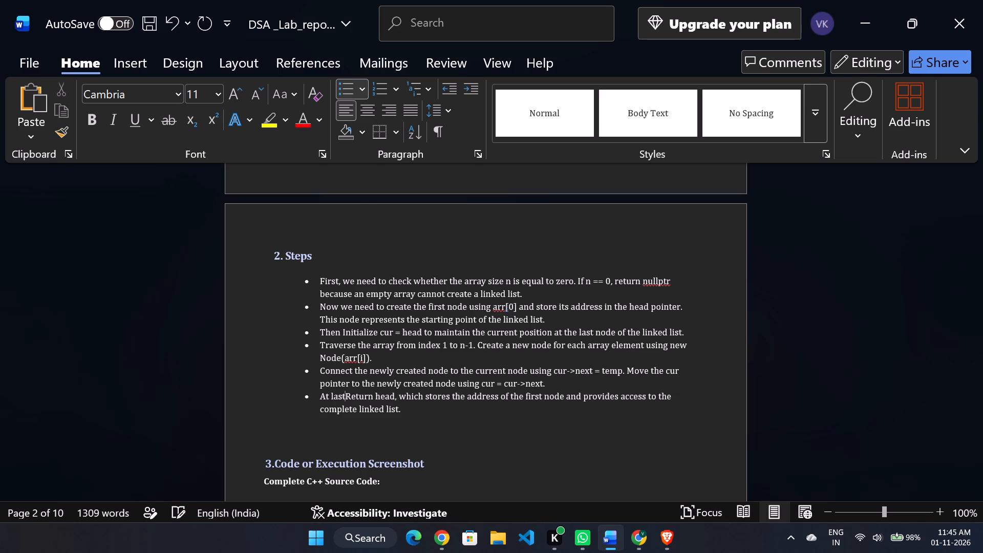
key(Right)
key(BackSpace)
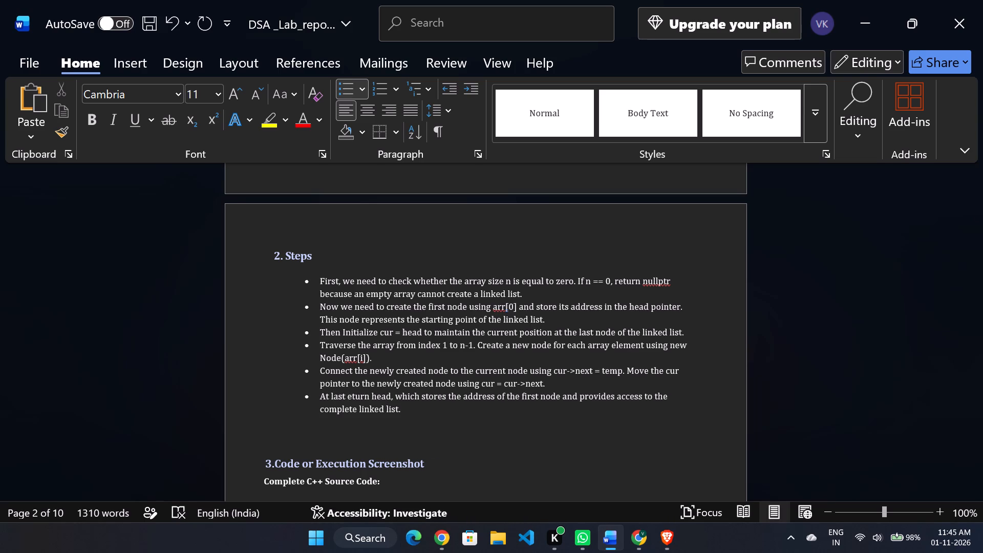
key(r)
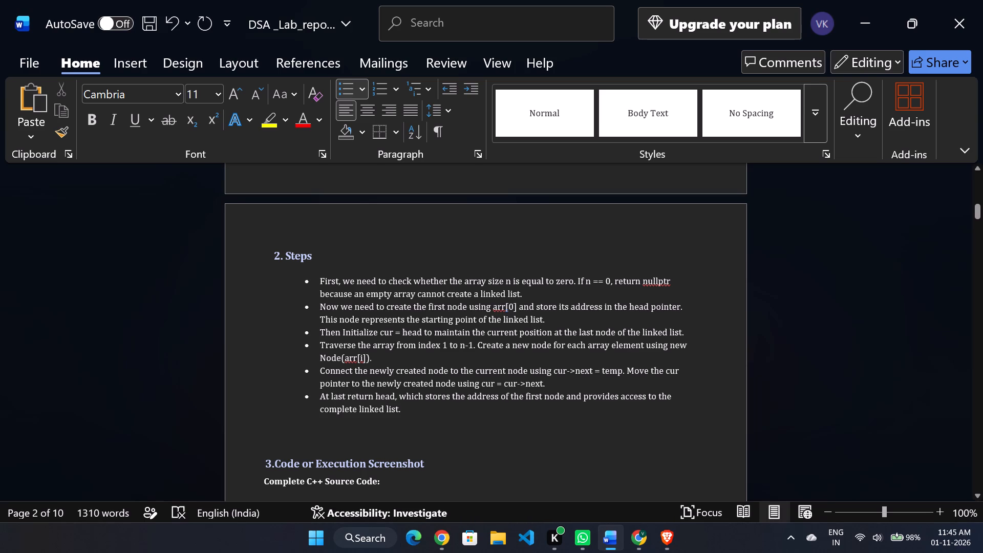
Review the source code, the execution screenshot and the complexity table in the Conclusion section.
scroll(455, 409, down, 9)
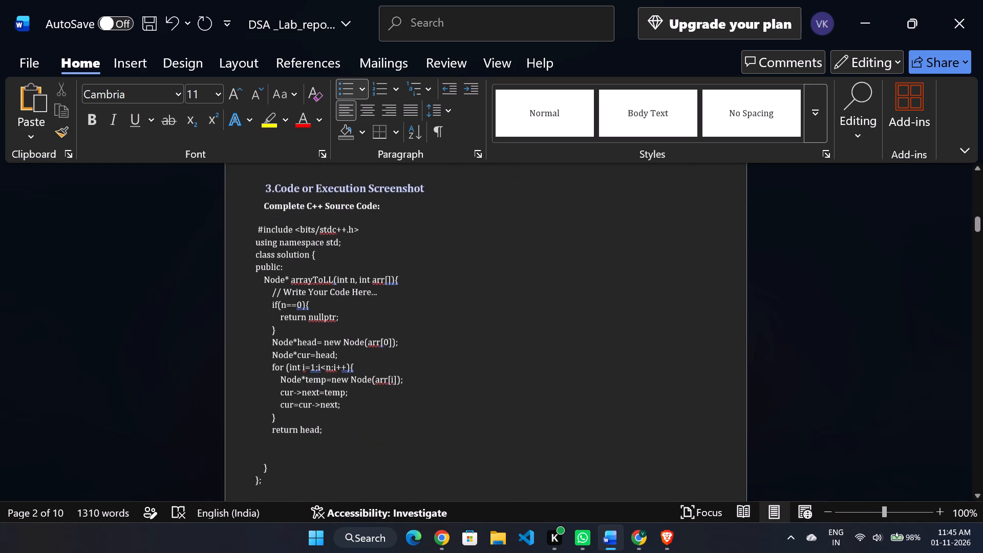
scroll(455, 409, down, 13)
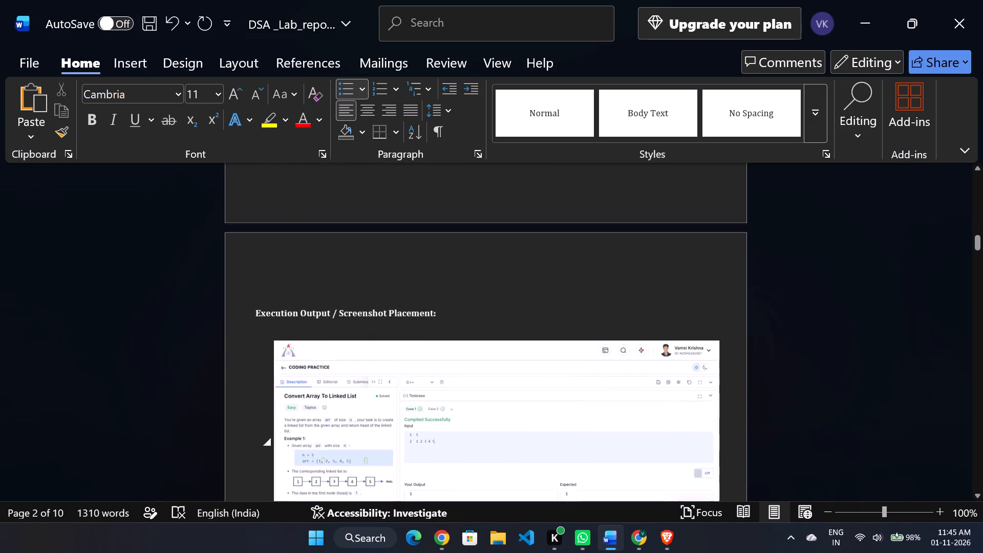
scroll(455, 410, down, 13)
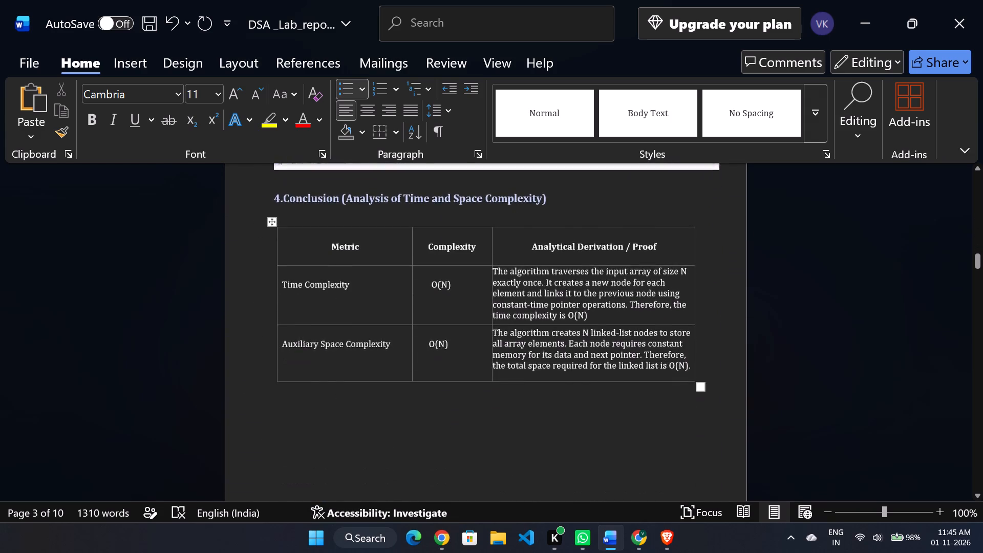
scroll(455, 410, down, 3)
scroll(455, 410, up, 5)
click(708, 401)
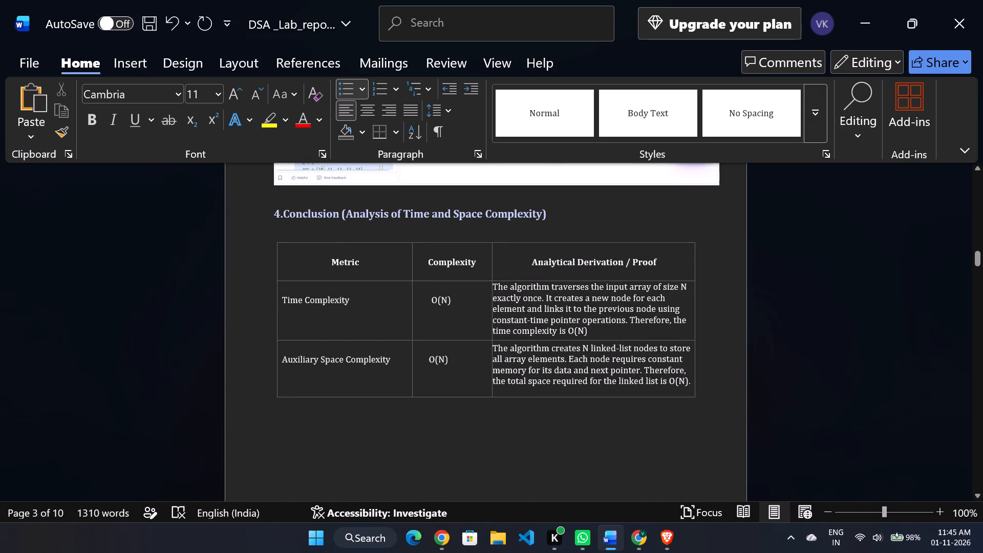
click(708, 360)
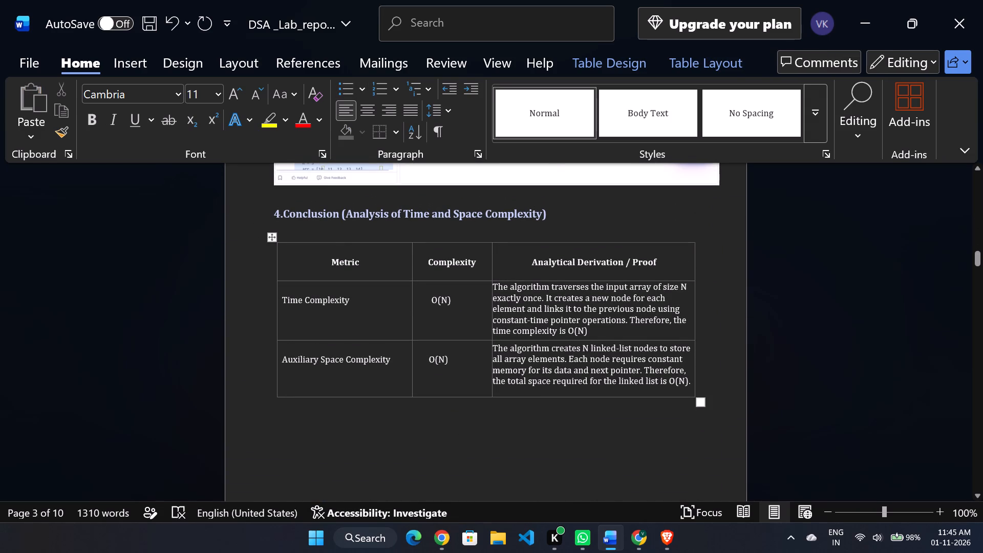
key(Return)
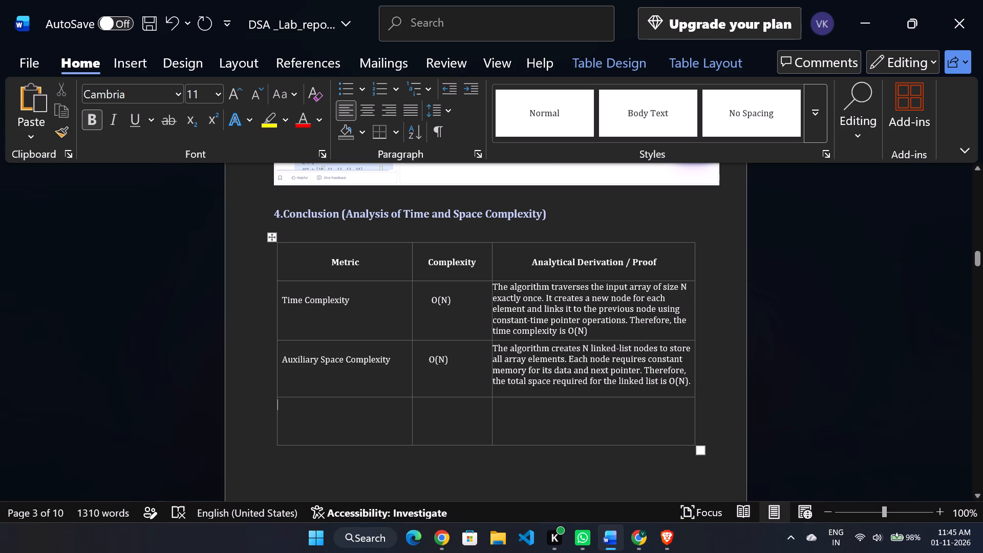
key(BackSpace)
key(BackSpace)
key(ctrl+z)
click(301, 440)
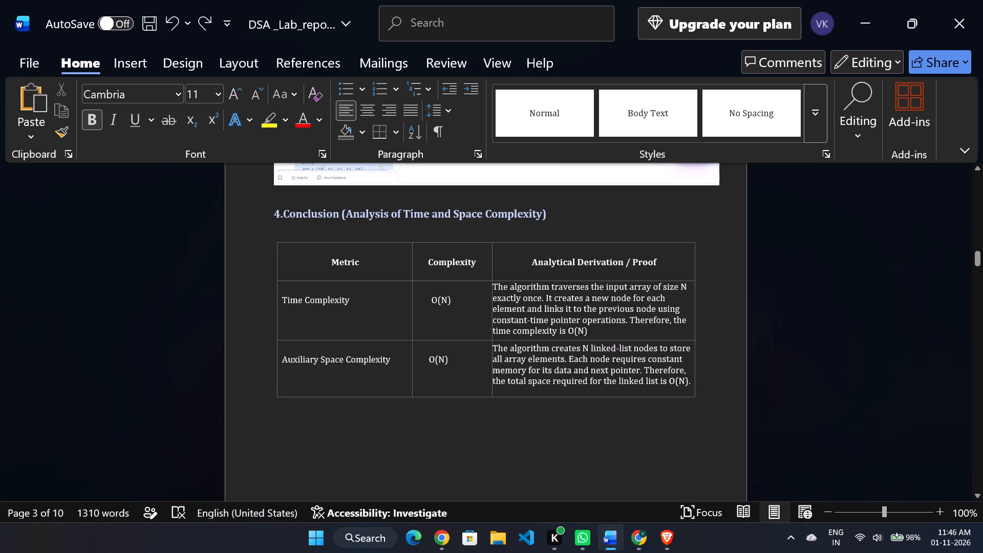
Delete the empty lines above the Problem Statement 2 heading at the start of its page.
scroll(344, 435, down, 1)
click(323, 434)
scroll(335, 442, down, 6)
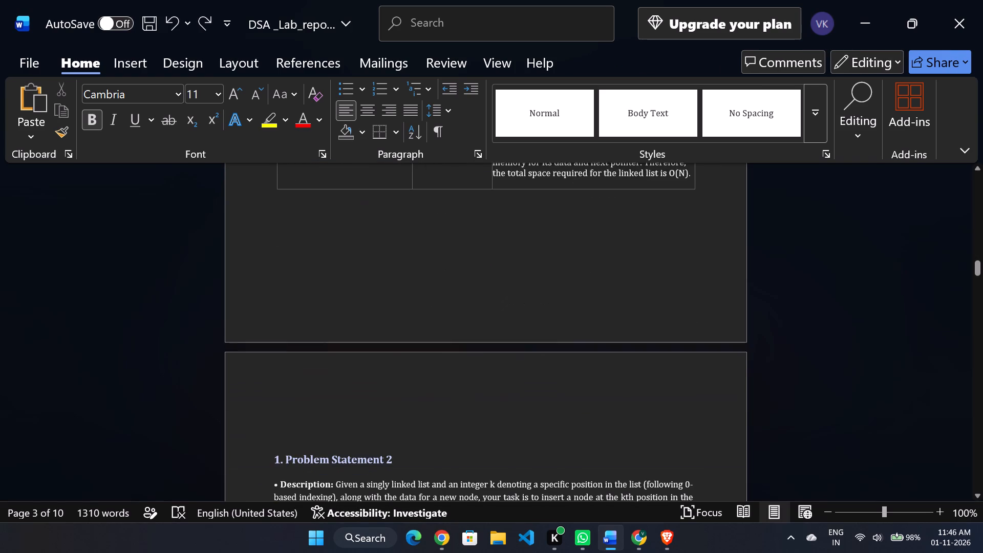
click(327, 418)
key(BackSpace)
key(BackSpace)
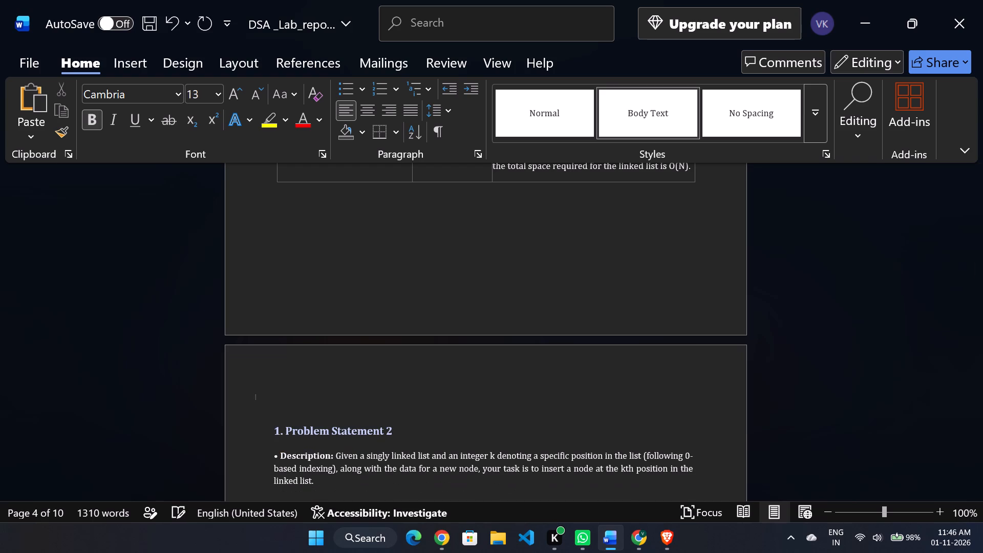
key(BackSpace)
click(310, 408)
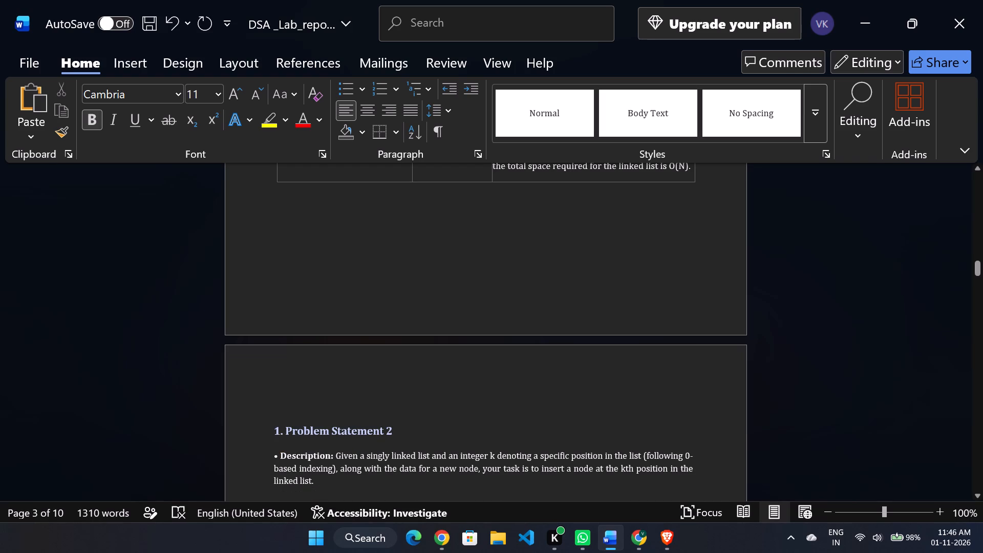
key(BackSpace)
key(BackSpace)
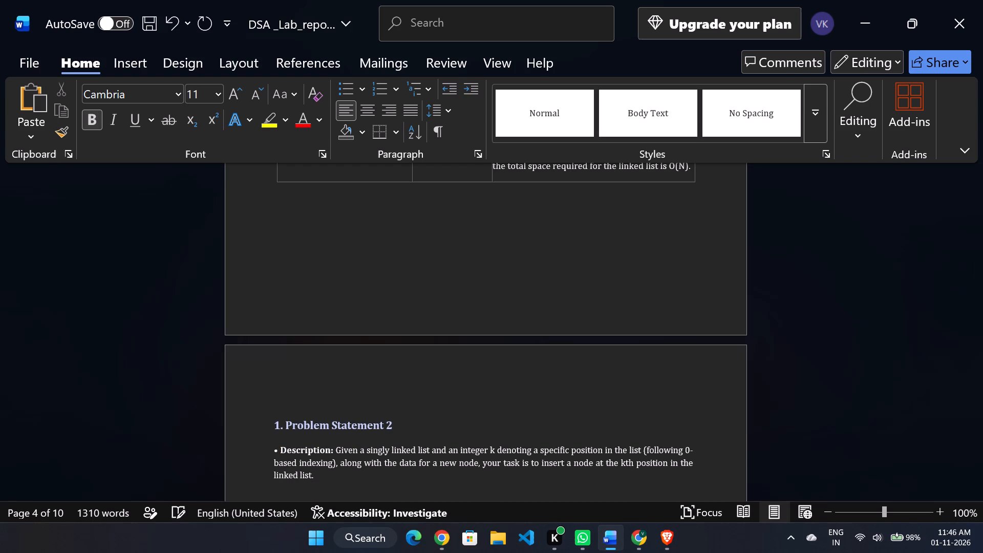
click(282, 388)
key(BackSpace)
key(BackSpace)
click(300, 303)
click(324, 271)
Review the report from the student details table through Problem Statement 1 to the Problem Statement 2 section.
scroll(419, 409, down, 3)
scroll(419, 409, up, 9)
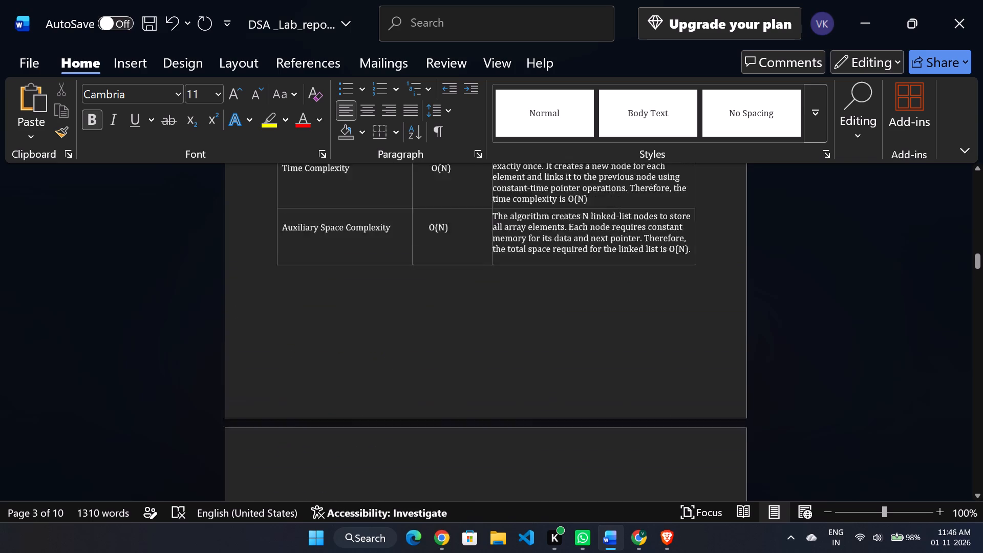
scroll(419, 409, up, 20)
scroll(419, 409, up, 9)
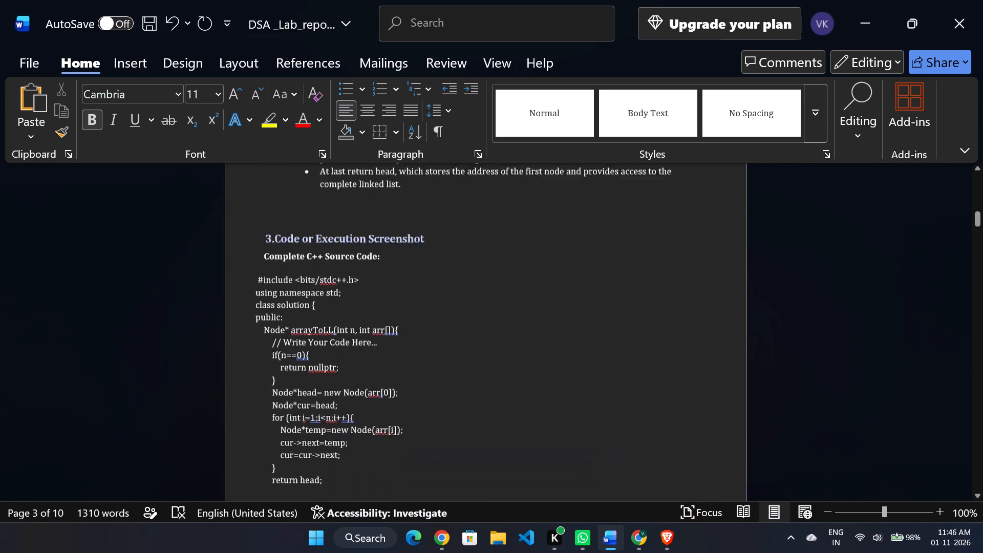
scroll(419, 408, up, 4)
scroll(419, 408, up, 18)
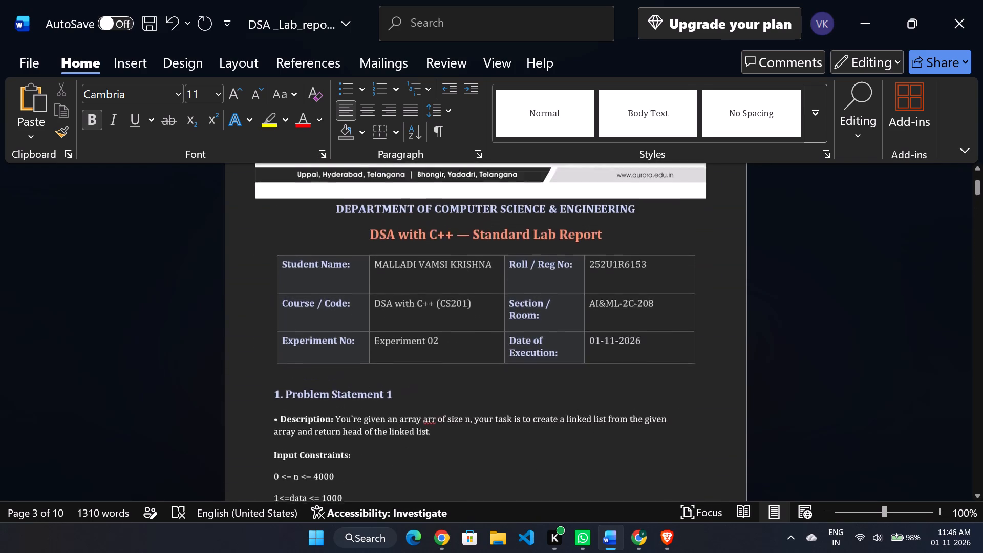
scroll(419, 408, down, 20)
scroll(419, 408, down, 14)
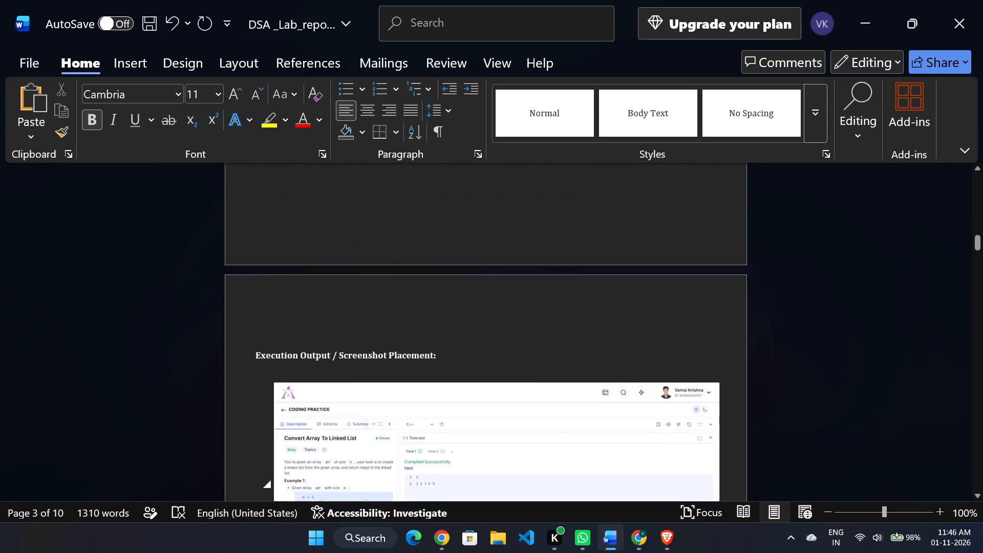
scroll(430, 406, down, 19)
scroll(430, 406, down, 7)
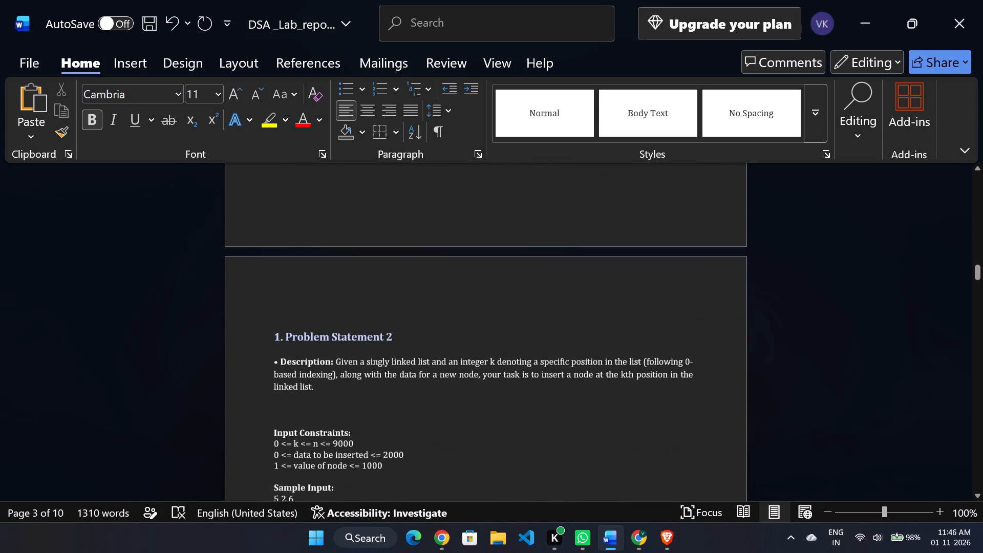
scroll(430, 406, down, 2)
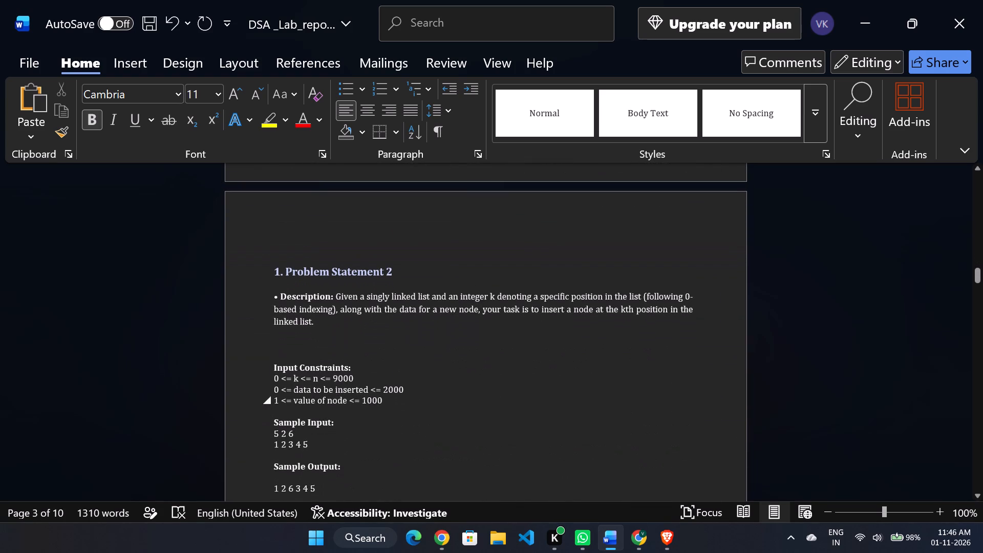
scroll(536, 382, up, 8)
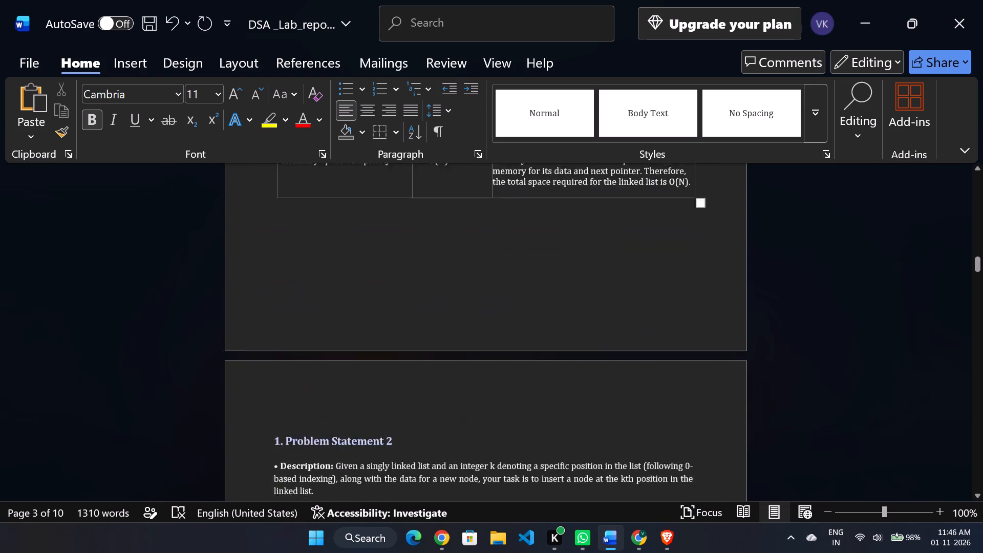
scroll(543, 369, up, 20)
scroll(543, 369, up, 16)
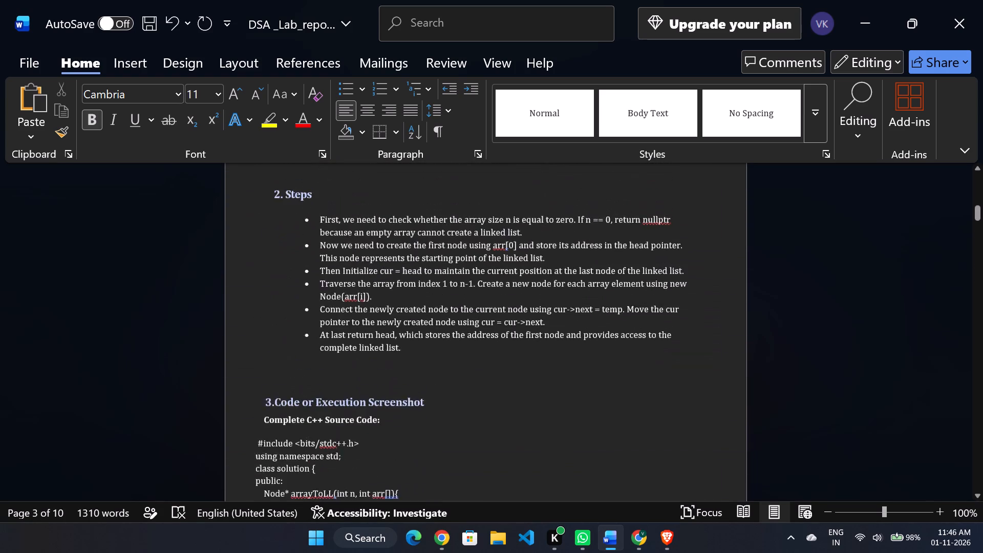
scroll(544, 369, up, 18)
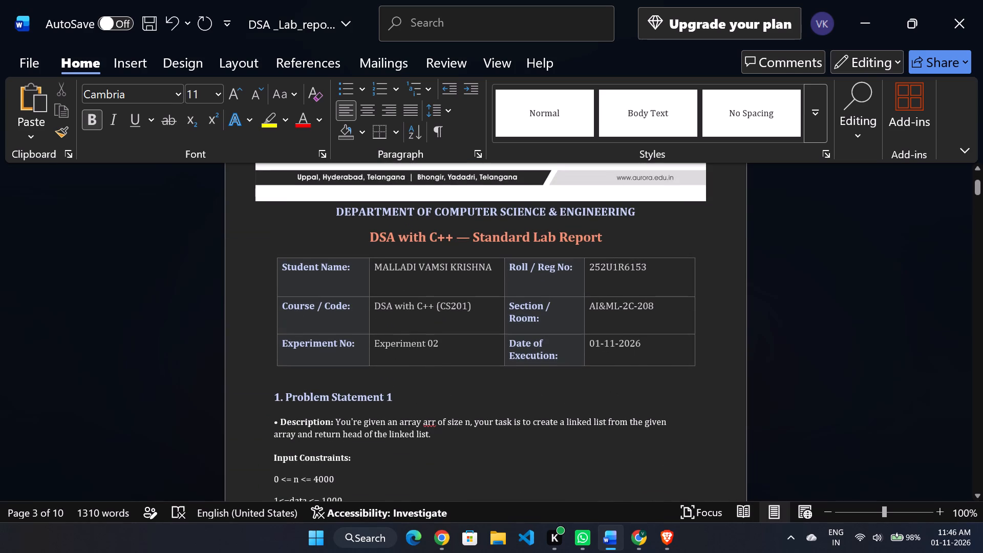
scroll(544, 369, down, 16)
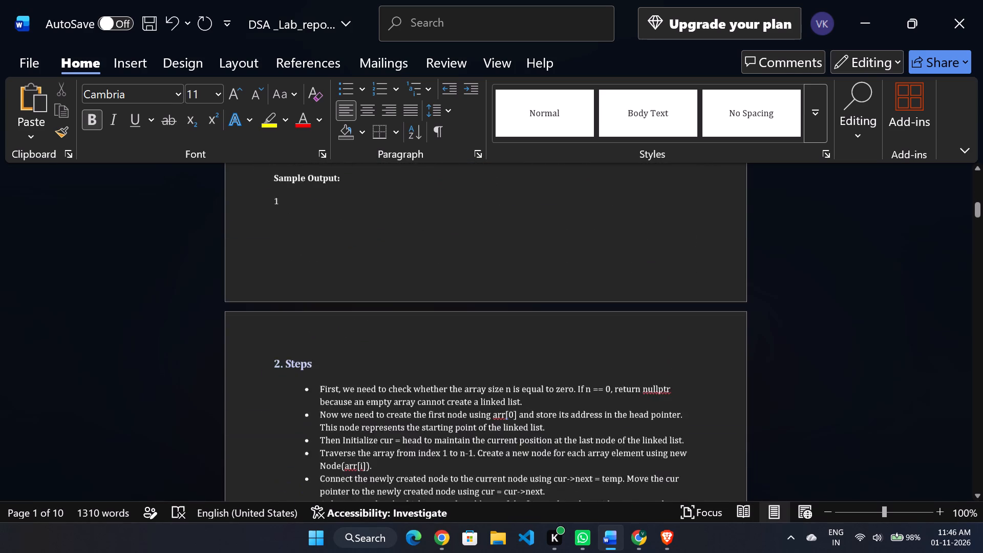
scroll(543, 372, down, 20)
scroll(529, 391, down, 8)
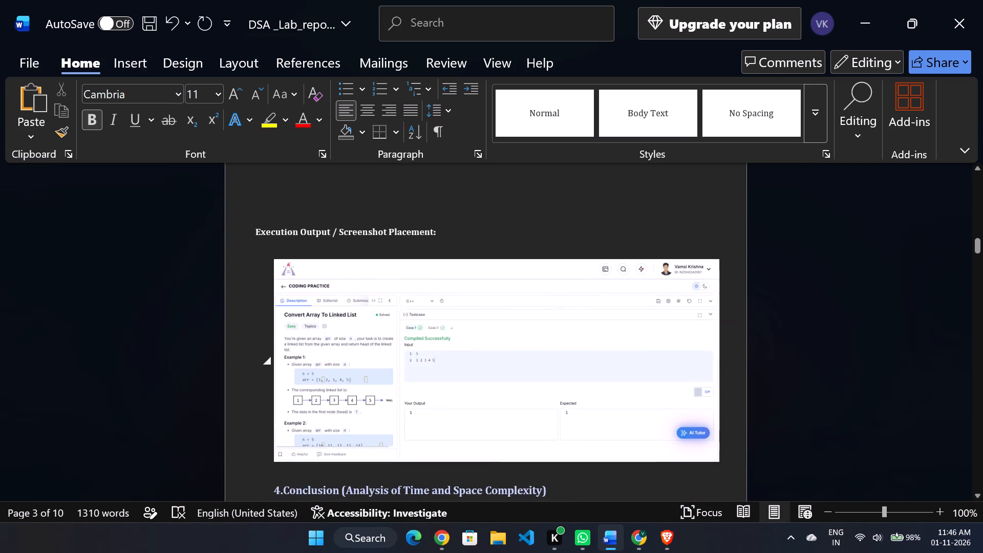
scroll(529, 391, down, 18)
scroll(529, 391, down, 5)
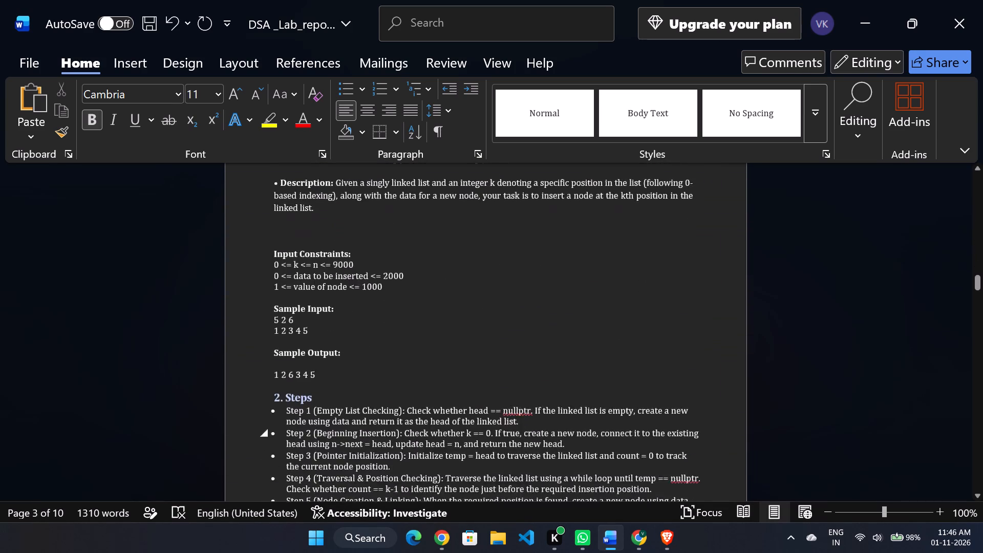
Remove the "Step 7 (Termination):" label from the last Steps bullet of Problem Statement 2, so it starts with "Return head".
scroll(529, 391, down, 4)
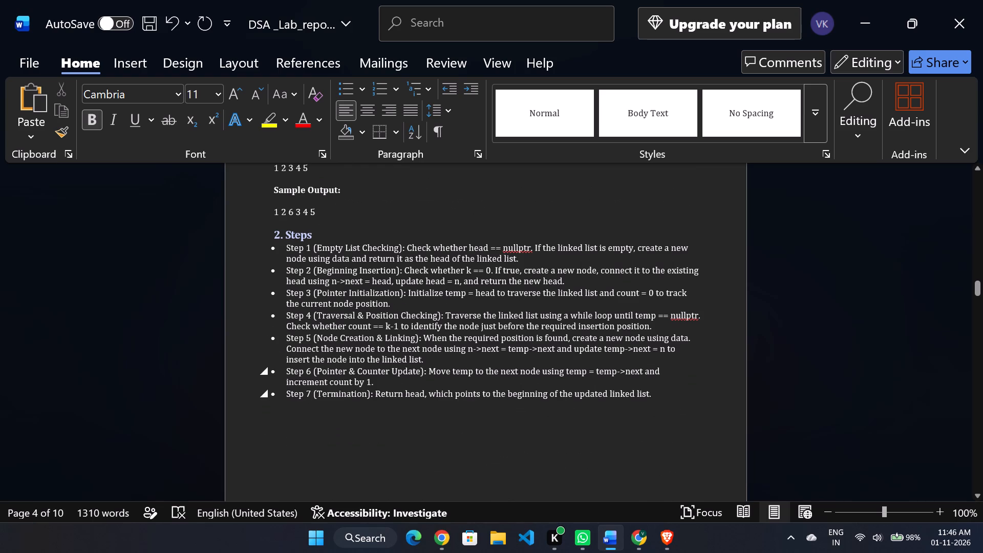
drag(373, 395, 293, 398)
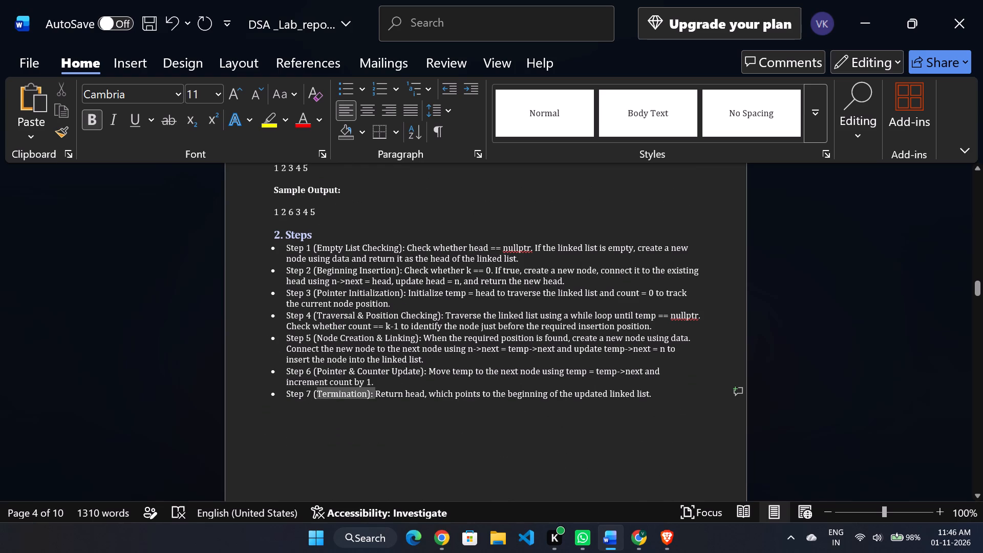
drag(293, 398, 290, 396)
key(BackSpace)
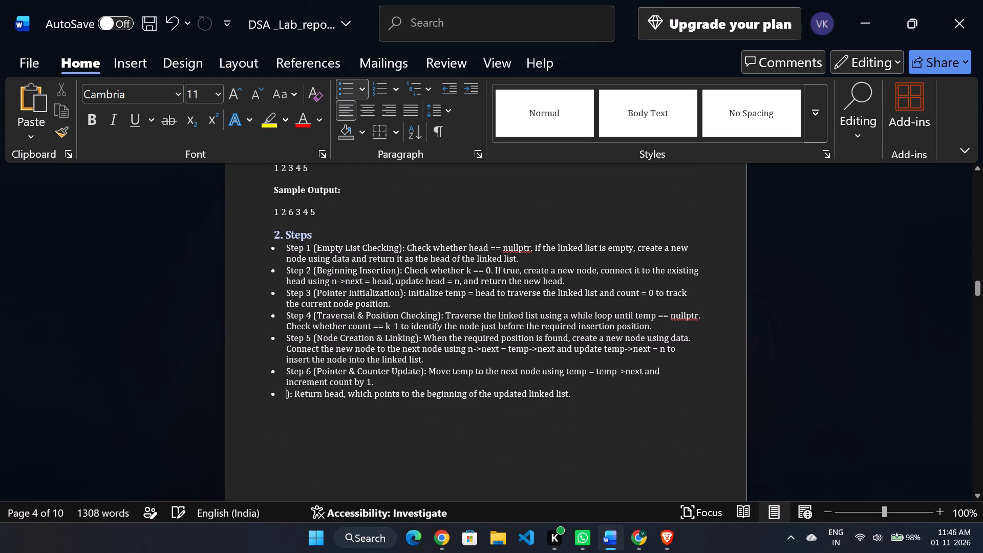
key(Right)
key(Right)
key(BackSpace)
key(BackSpace)
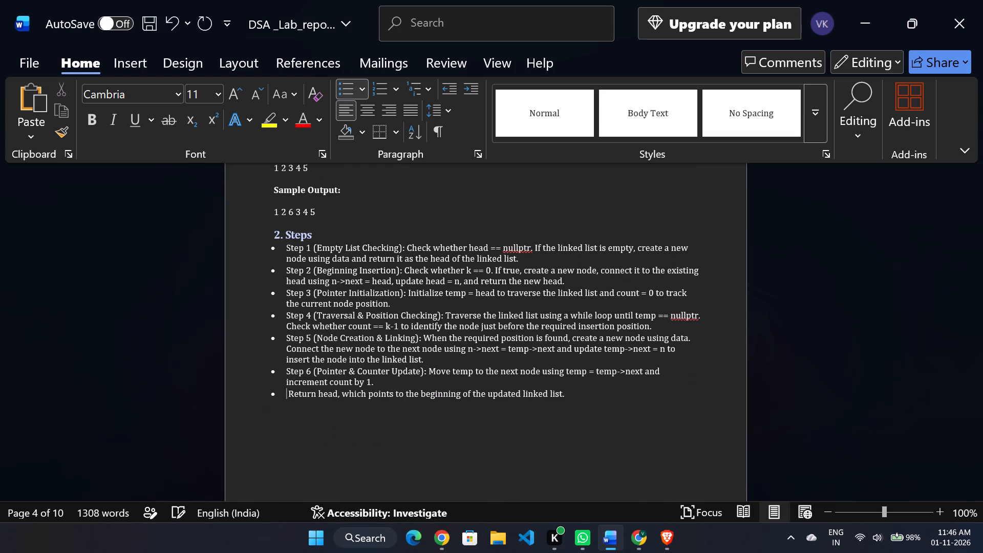
key(BackSpace)
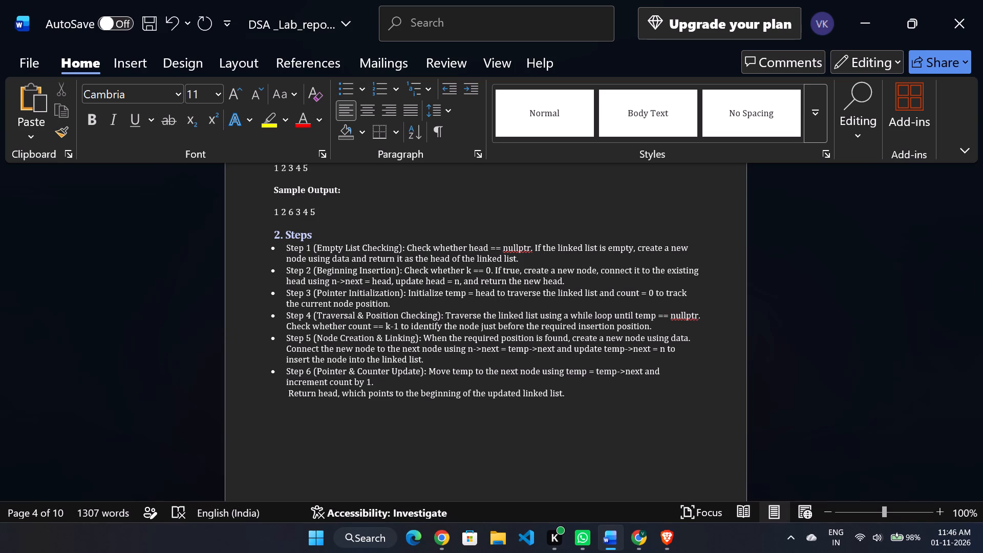
key(ctrl+z)
key(Right)
key(BackSpace)
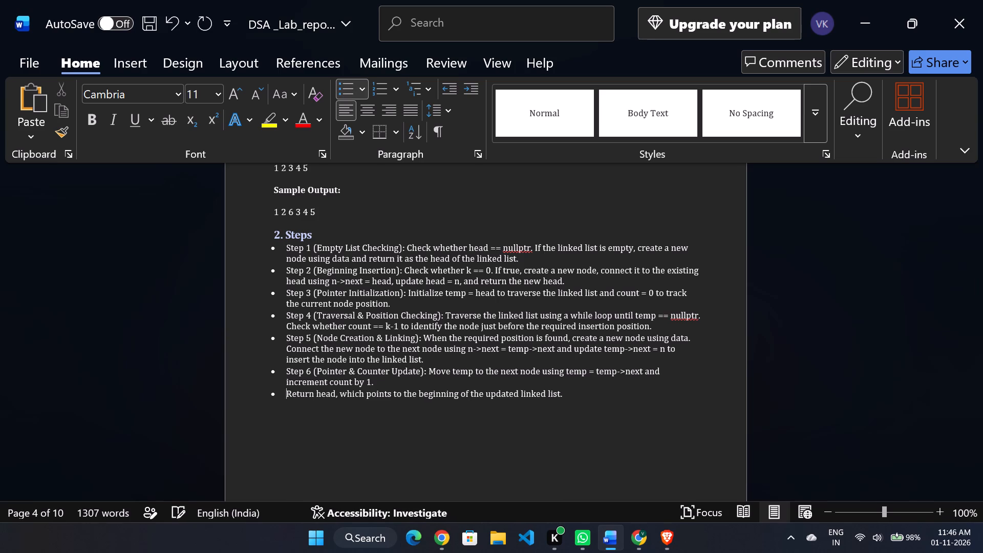
Remove the "Step 6 (Pointer & Counter Update):" label from its Steps bullet, so it starts with "Move temp".
click(432, 371)
key(ctrl+BackSpace)
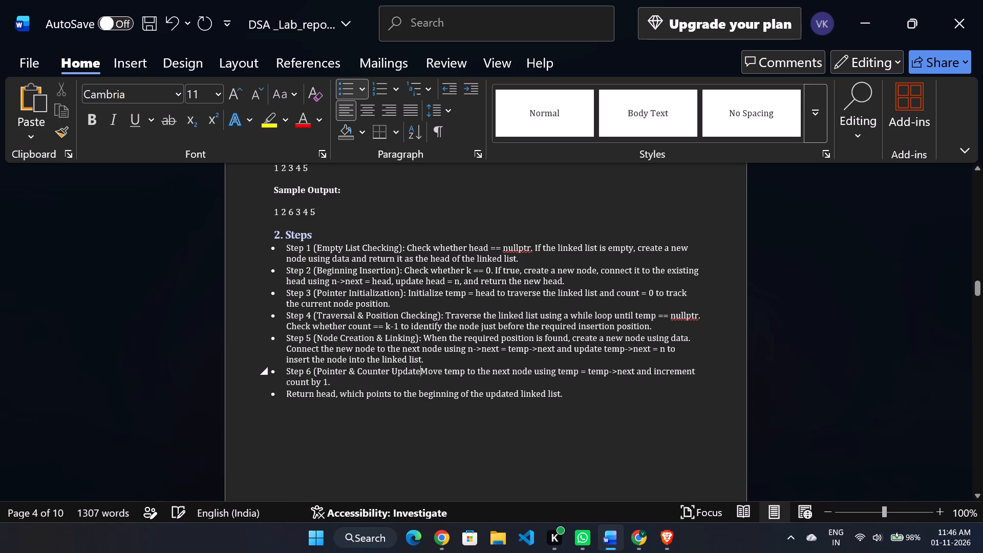
key(ctrl+BackSpace)
key(ctrl+BackSpace)
key(ctrl+BackSpace)
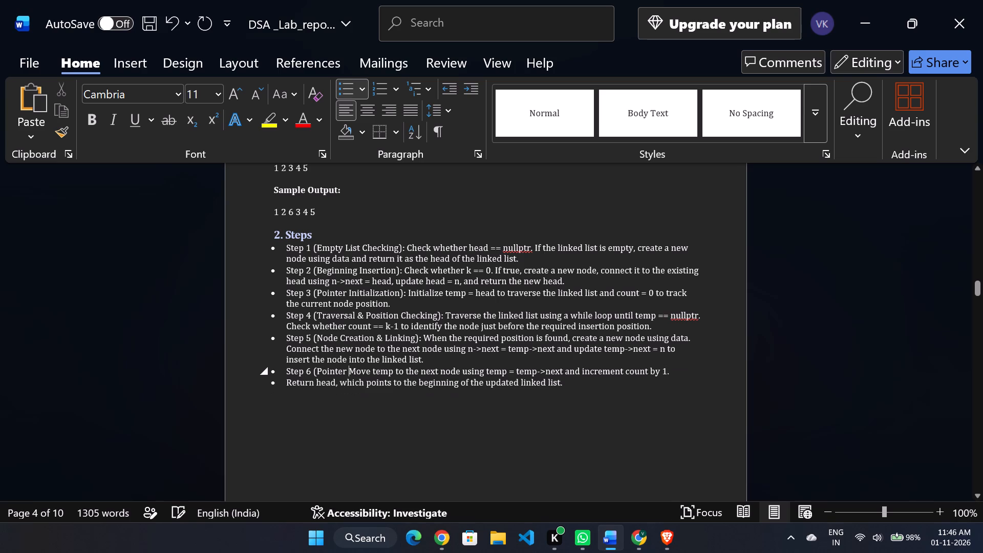
key(ctrl+BackSpace)
key(ctrl+BackSpace)
key(ctrl+BackSpace)
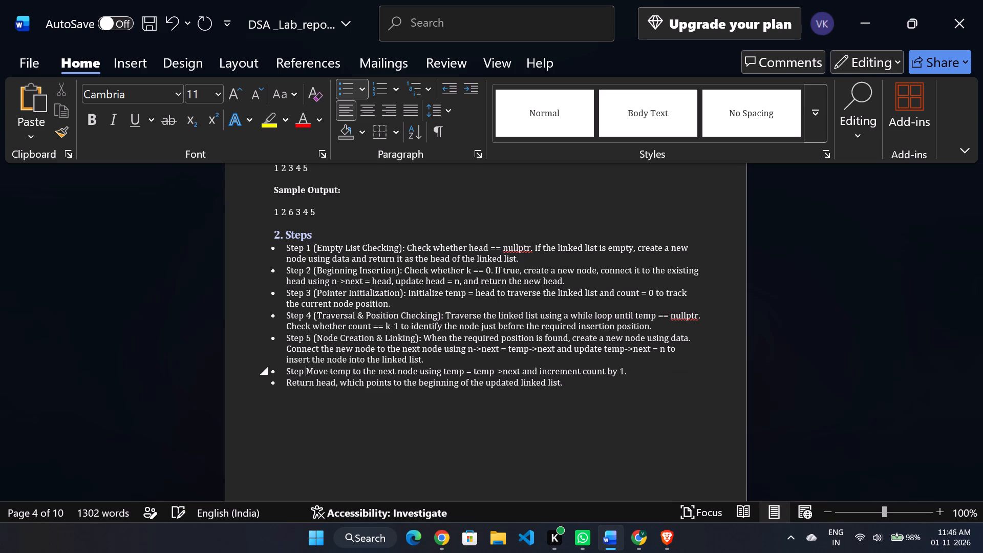
key(ctrl+BackSpace)
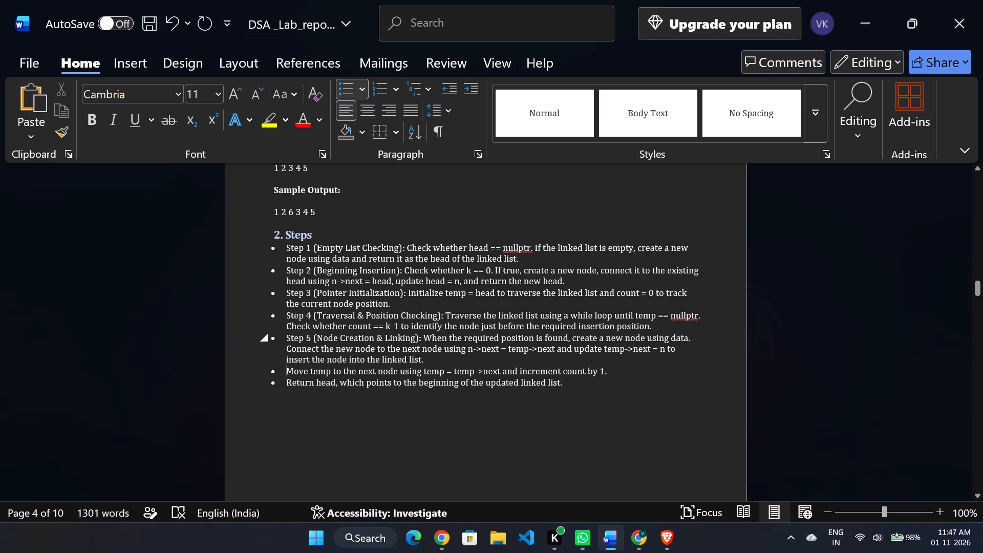
Remove the "Step 5 (Node Creation & Linking):" label from its Steps bullet, so it starts with "When the required position".
click(423, 333)
key(ctrl+BackSpace)
key(ctrl+BackSpace)
key(ctrl+BackSpace)
key(ctrl+BackSpace)
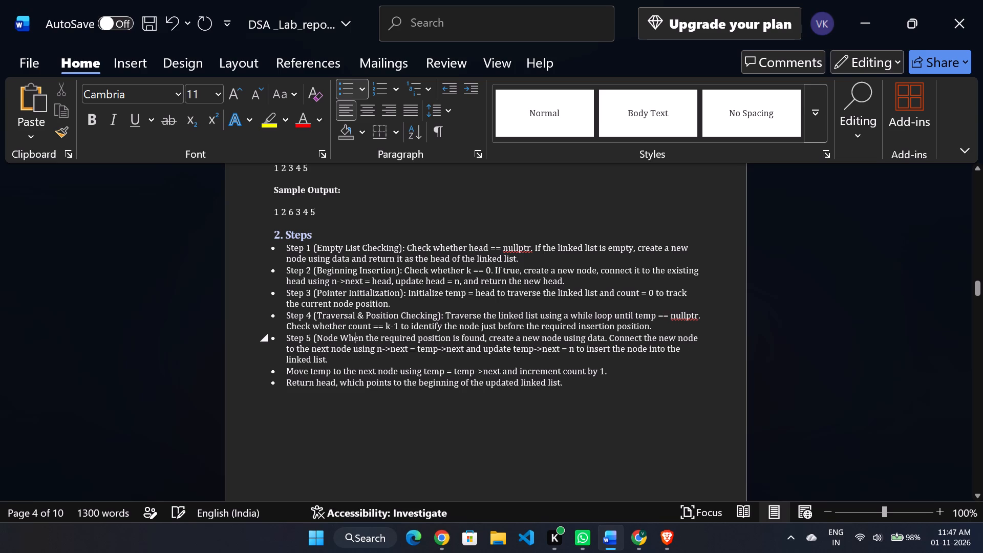
key(ctrl+BackSpace)
key(ctrl+BackSpace)
key(ctrl+BackSpace)
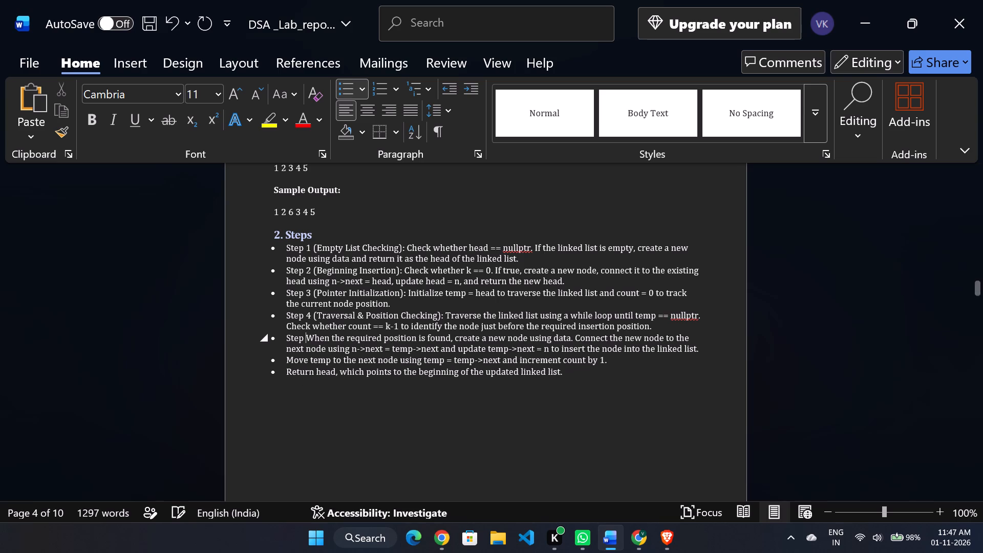
key(ctrl+BackSpace)
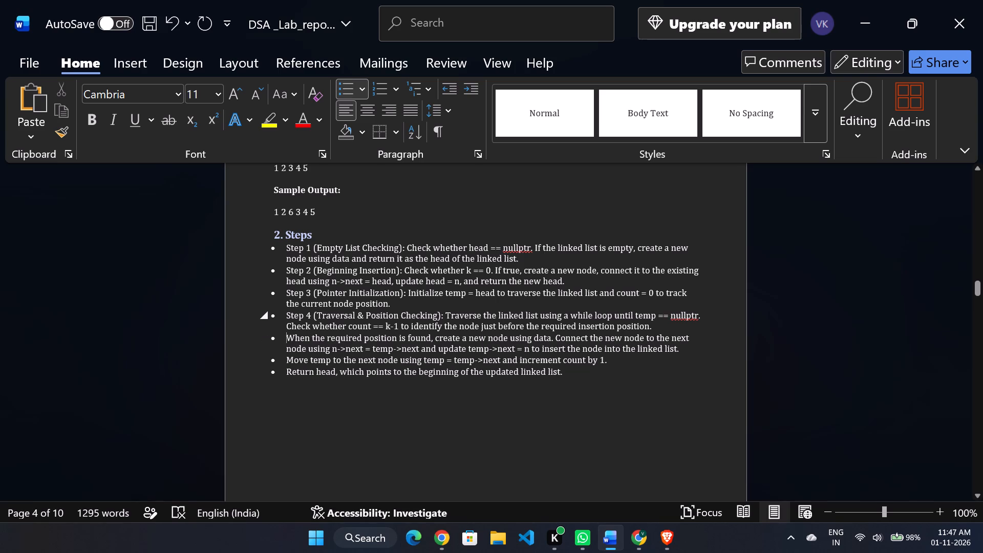
Remove the "Step 4 (Traversal & Position Checking):" label from its Steps bullet, so it starts with "Traverse the linked list".
click(446, 313)
key(ctrl+BackSpace)
key(ctrl+BackSpace)
key(ctrl+BackSpace)
key(ctrl+BackSpace)
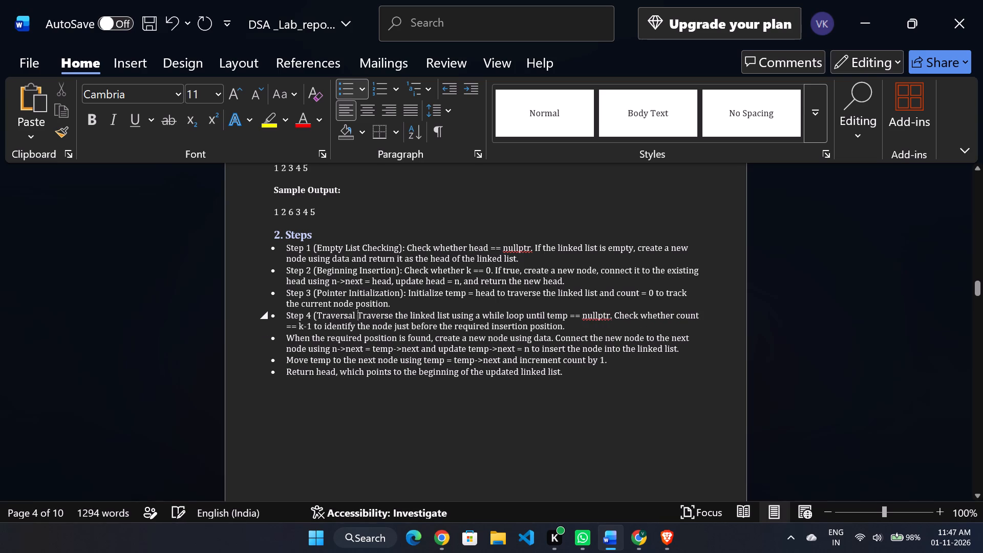
key(ctrl+BackSpace)
key(ctrl+BackSpace)
key(ctrl+BackSpace)
key(ctrl+BackSpace)
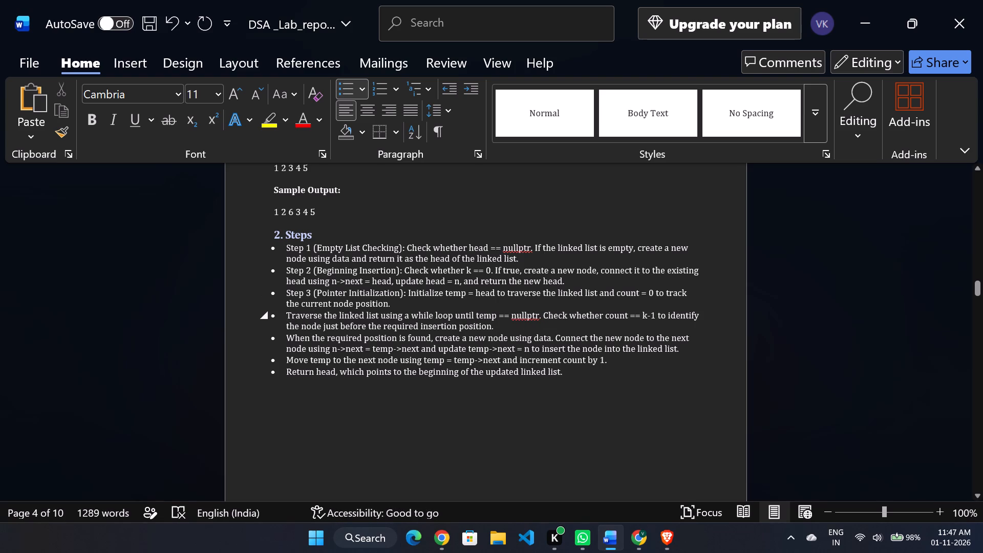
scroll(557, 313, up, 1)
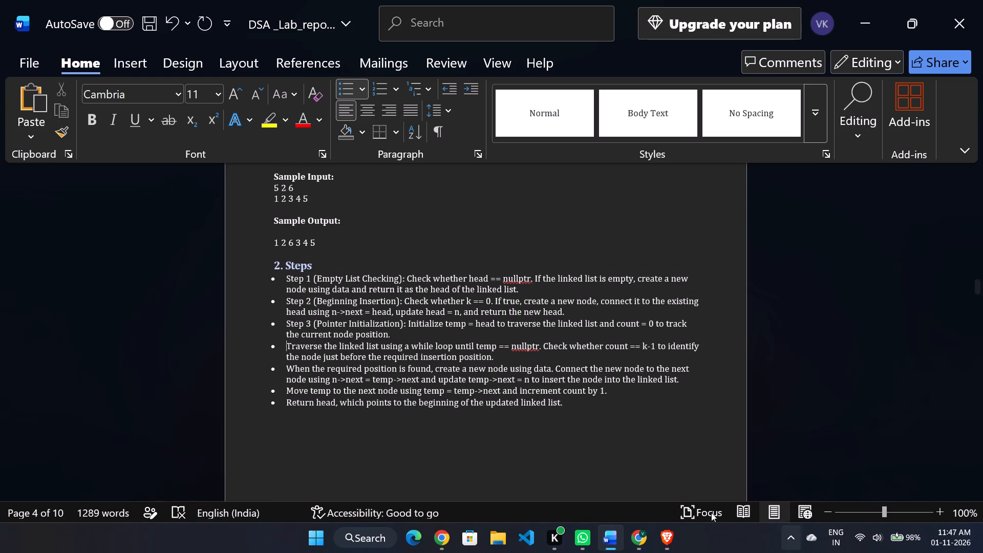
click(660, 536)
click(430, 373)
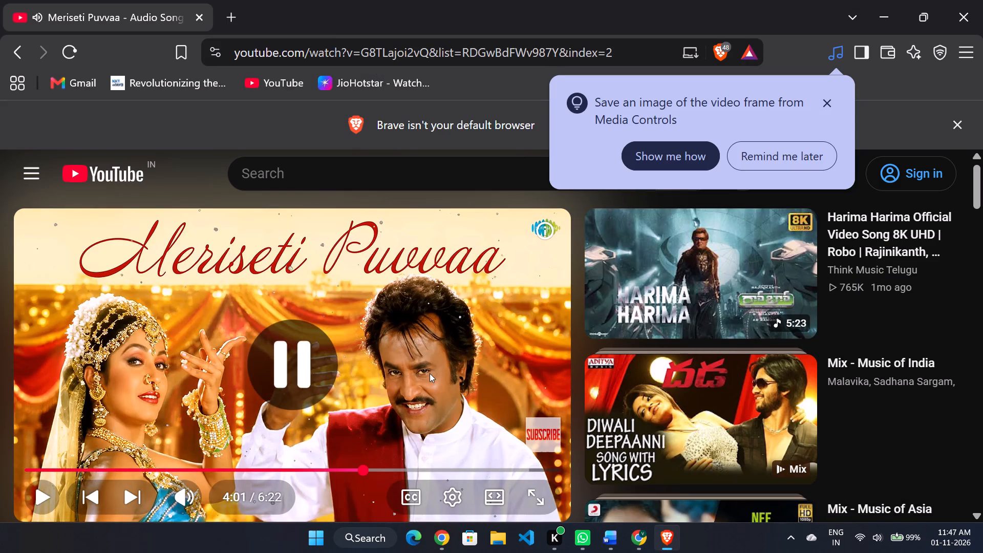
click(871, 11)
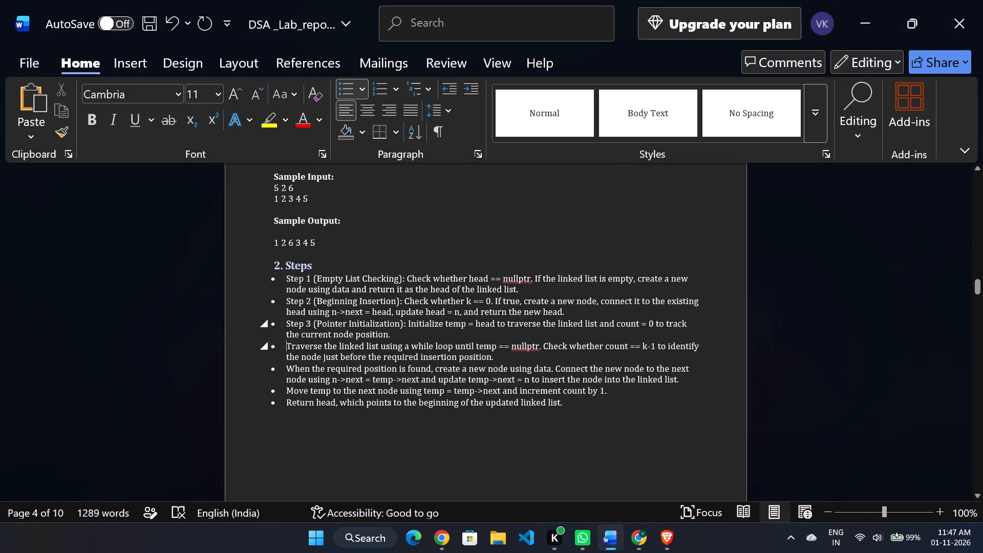
Remove the "Step 3 (Pointer Initialization):" label from its Steps bullet, so it starts with "Initialize temp".
drag(405, 325, 299, 324)
key(BackSpace)
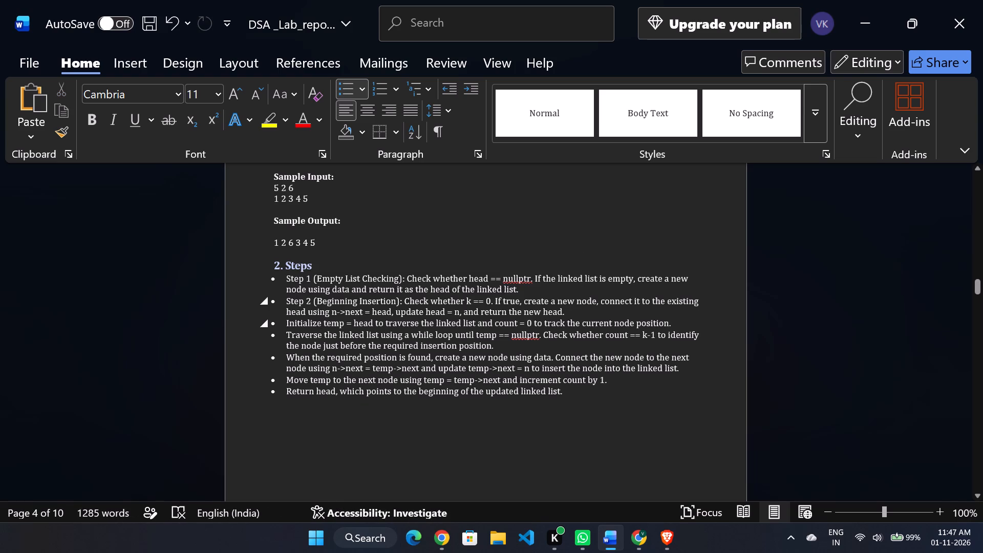
Remove the "Step 2 (Beginning Insertion):" label from its Steps bullet, so it starts with "Check whether k == 0".
click(407, 297)
key(BackSpace)
key(BackSpace)
key(BackSpace)
key(BackSpace)
key(BackSpace)
key(BackSpace)
key(BackSpace)
key(BackSpace)
key(BackSpace)
key(BackSpace)
key(BackSpace)
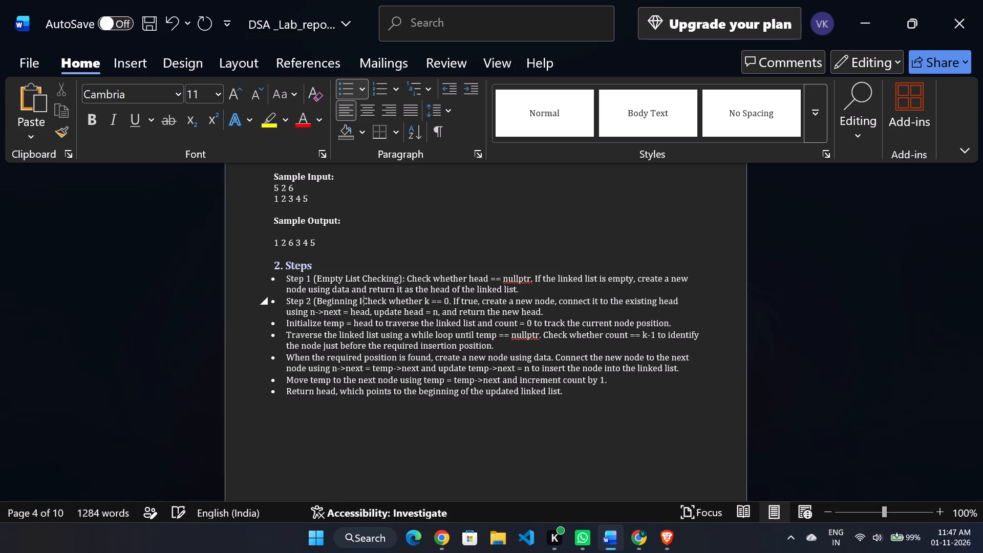
key(BackSpace)
key(BackSpace)
key(BackSpace)
key(BackSpace)
key(BackSpace)
key(BackSpace)
key(BackSpace)
key(BackSpace)
key(BackSpace)
key(BackSpace)
key(BackSpace)
key(BackSpace)
key(BackSpace)
key(BackSpace)
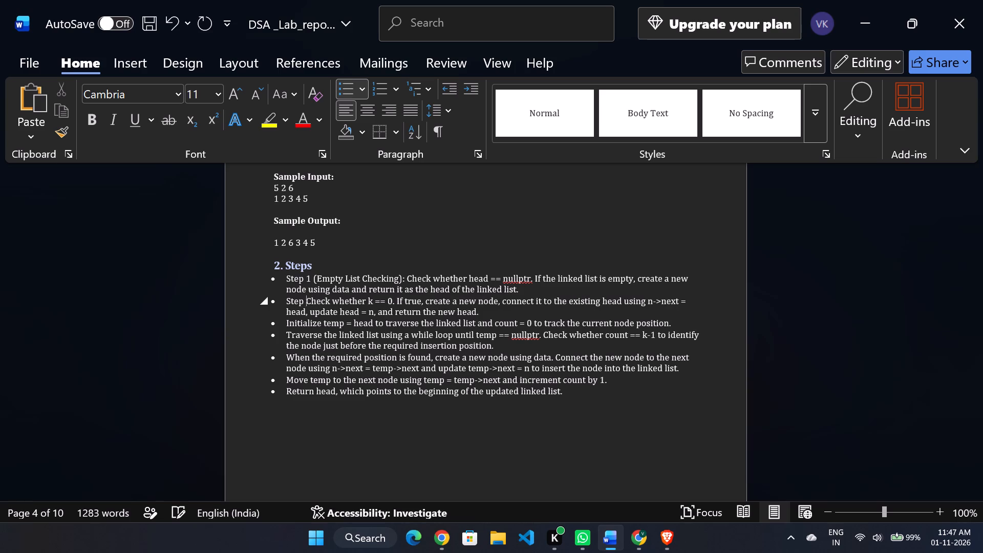
key(BackSpace)
key(BackSpace)
key(BackSpace)
key(BackSpace)
key(BackSpace)
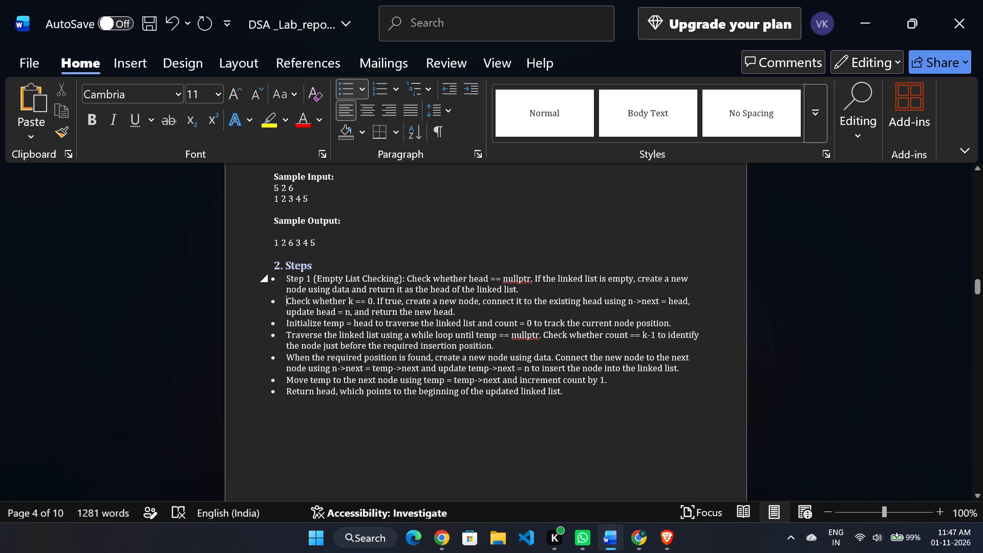
Remove the "Step 1 (Empty List Checking):" label from the first Steps bullet, so it starts with "Check whether head == nullptr".
click(407, 283)
key(BackSpace)
key(BackSpace)
key(BackSpace)
key(BackSpace)
key(BackSpace)
key(BackSpace)
key(BackSpace)
key(BackSpace)
key(BackSpace)
key(BackSpace)
key(BackSpace)
key(BackSpace)
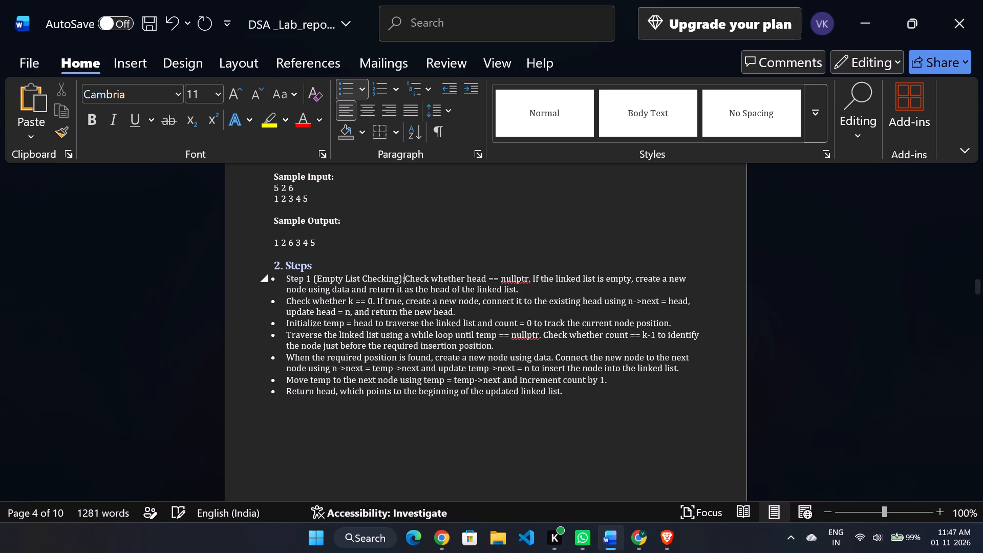
key(BackSpace)
key(BackSpace)
key(BackSpace)
key(BackSpace)
key(BackSpace)
key(BackSpace)
key(BackSpace)
key(BackSpace)
key(BackSpace)
key(BackSpace)
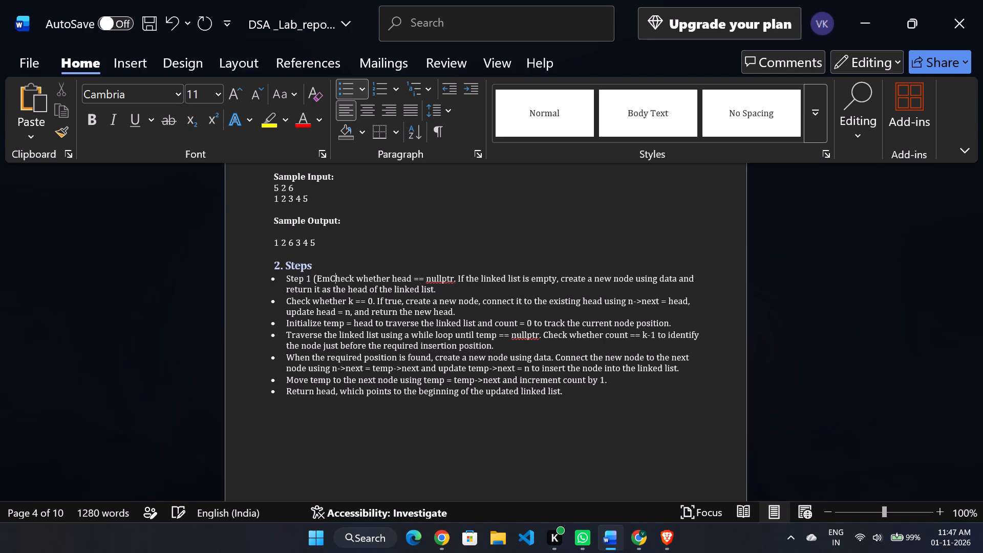
key(BackSpace)
key(BackSpace)
key(BackSpace)
key(BackSpace)
key(BackSpace)
key(BackSpace)
key(BackSpace)
key(BackSpace)
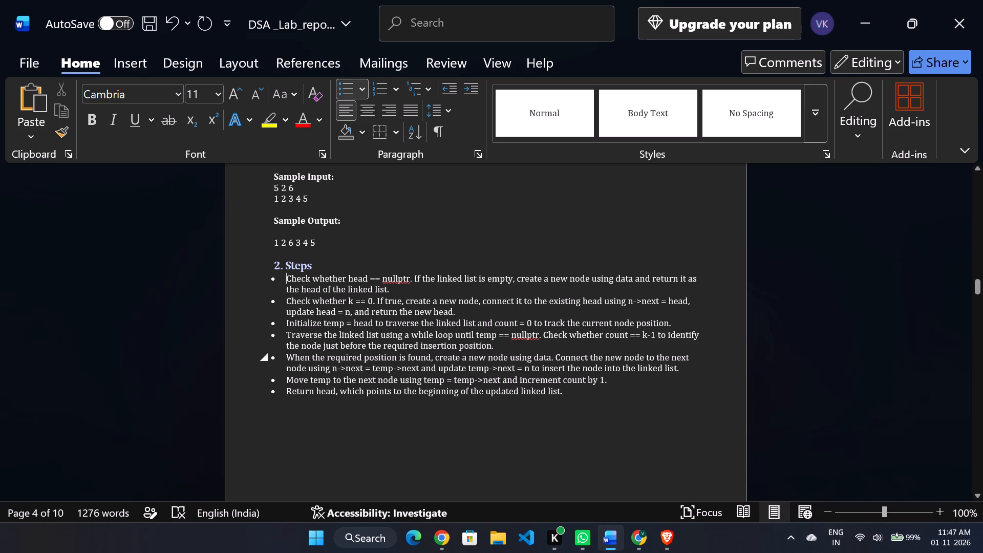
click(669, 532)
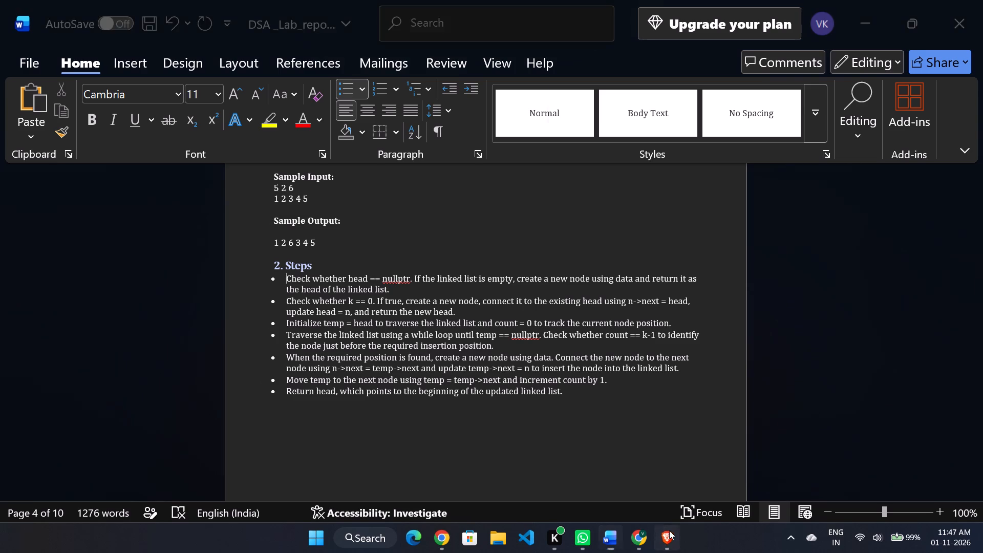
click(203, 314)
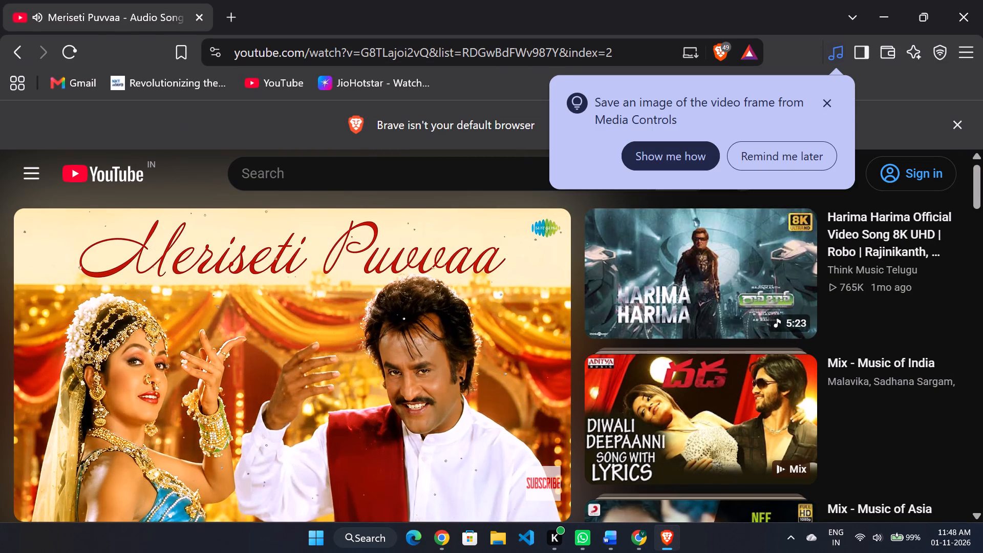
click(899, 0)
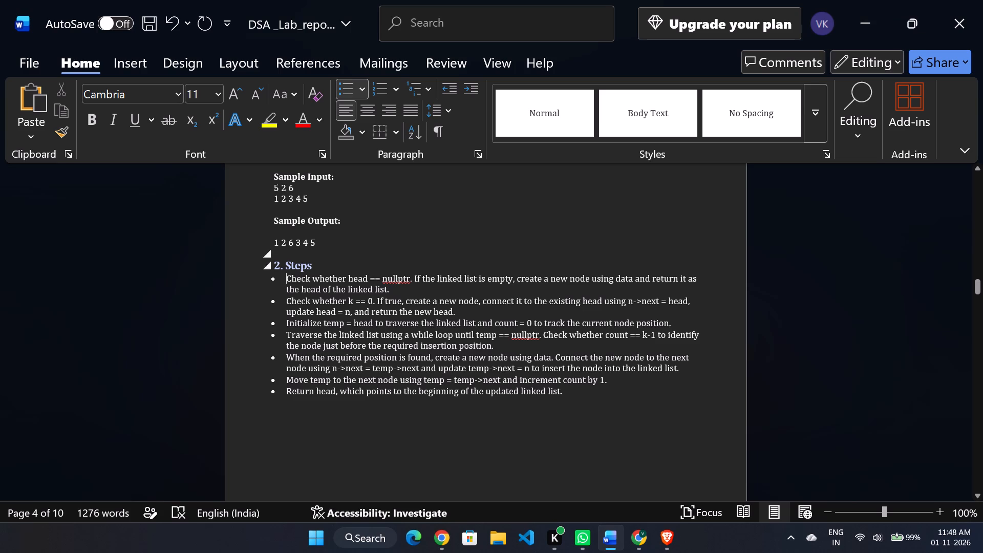
Reword the opening of the first Steps bullet to "First, we need to check whether head == nullptr".
click(292, 279)
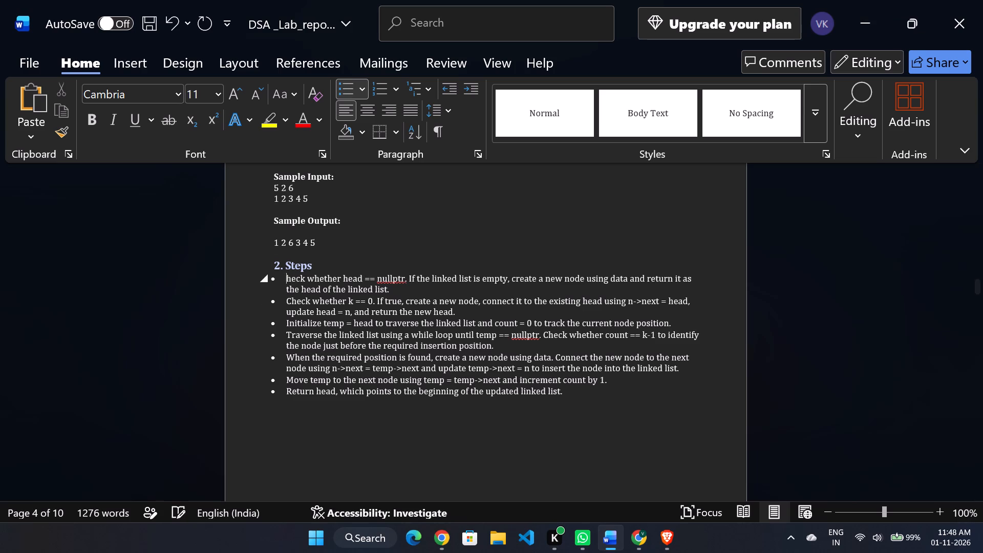
key(f)
text(irst,)
key(space)
text(we need)
key(space)
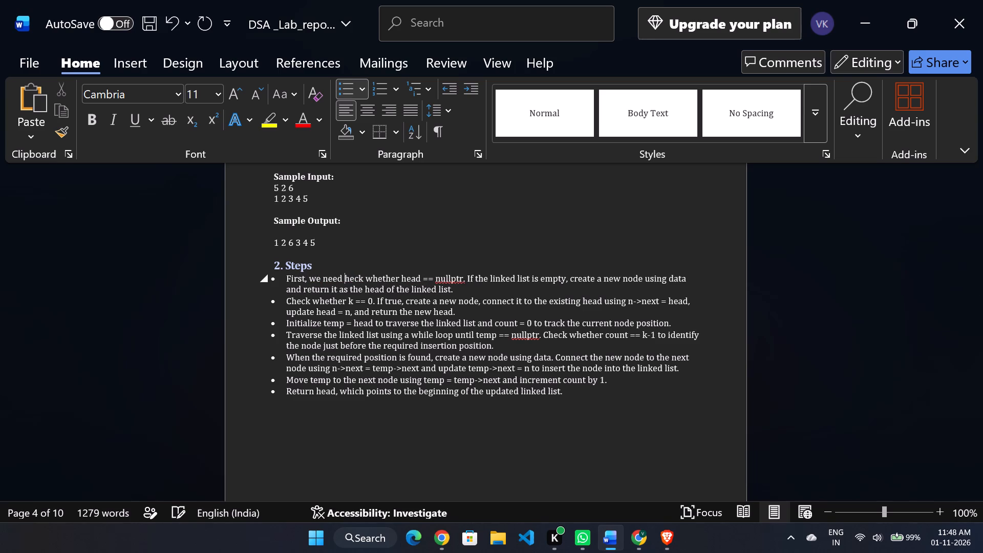
text(to)
key(space)
key(c)
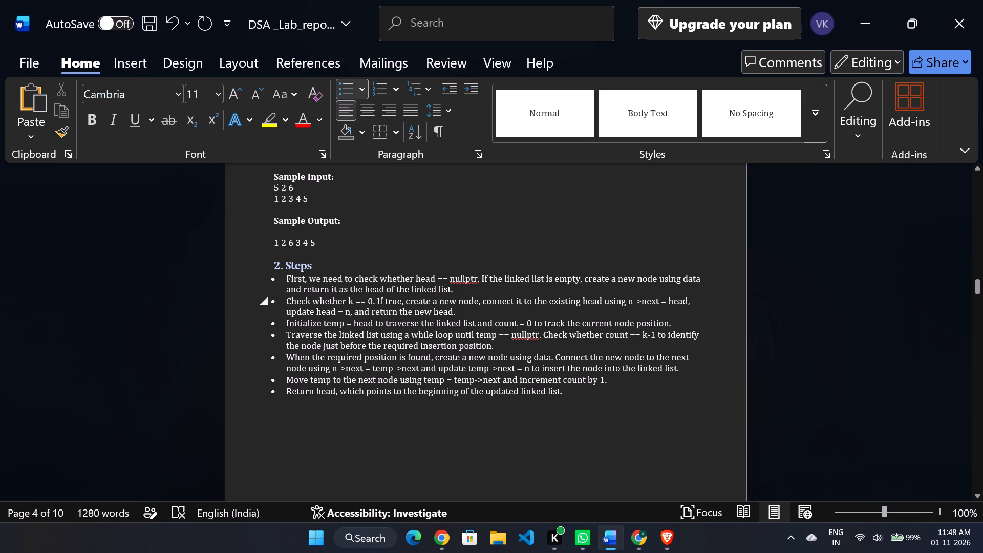
Add two empty lines between the Sample Output values and the "2. Steps" heading of Problem Statement 2.
click(287, 303)
scroll(385, 323, down, 4)
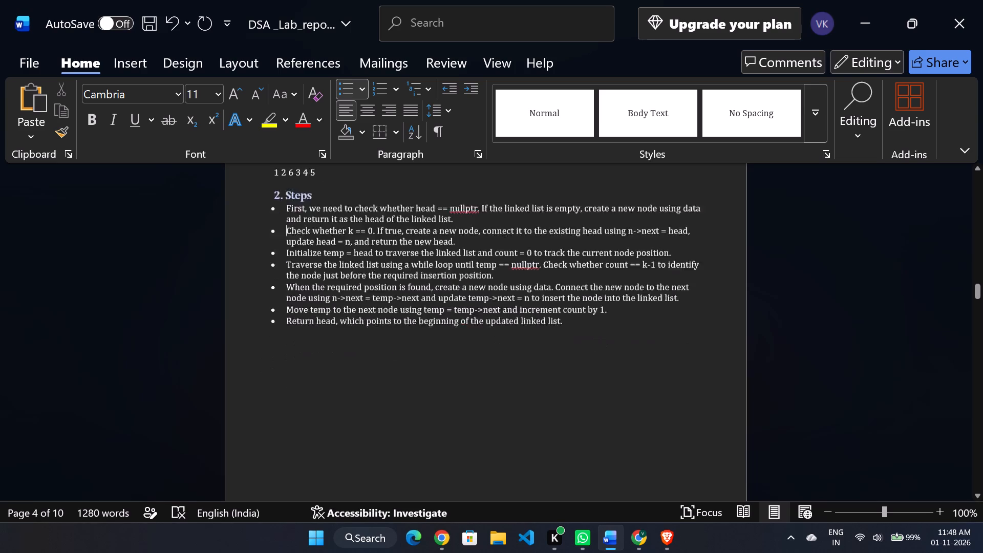
scroll(385, 323, down, 9)
scroll(385, 323, up, 8)
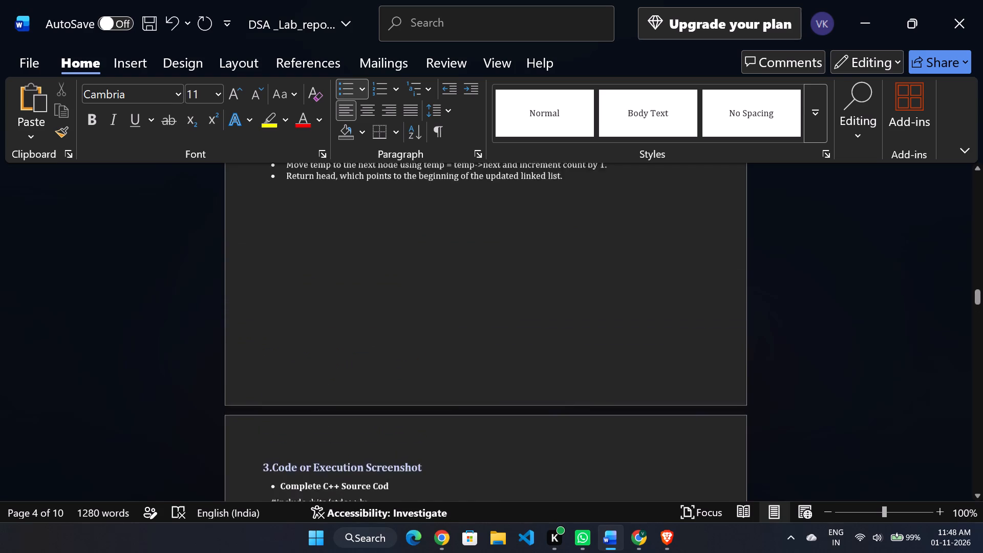
scroll(385, 323, up, 5)
click(311, 256)
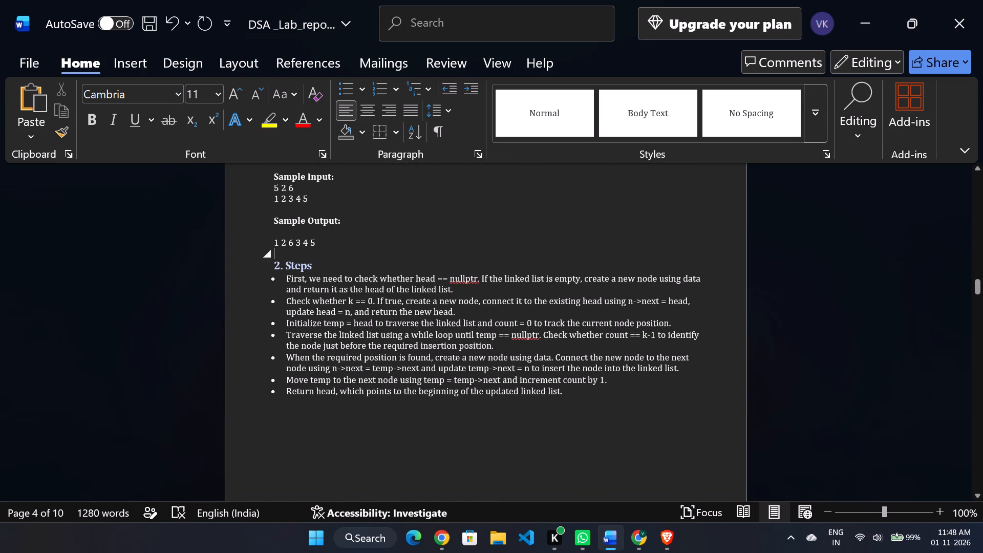
key(Return)
key(Return)
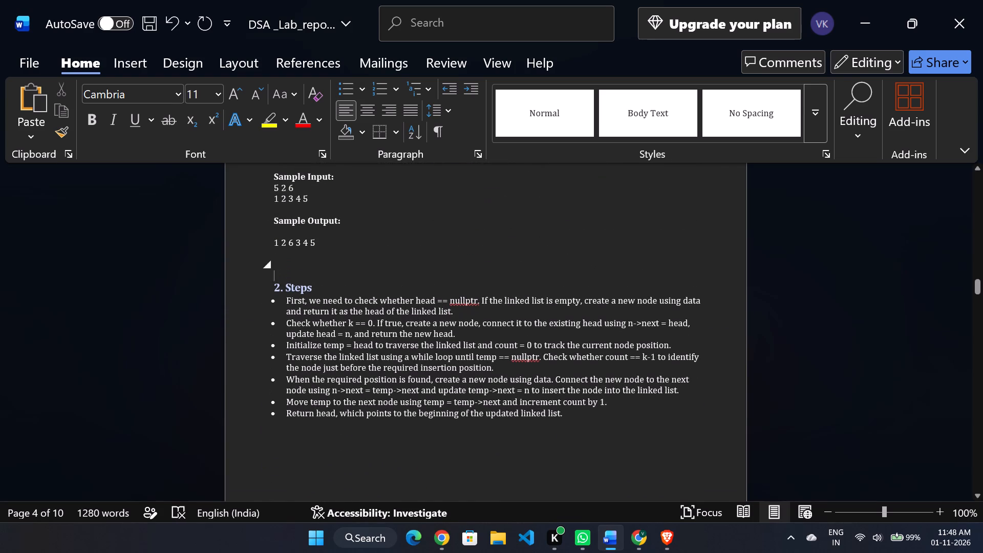
Review the Problem Statement 2 section through its C++ source code to the execution output screenshot.
scroll(333, 268, up, 10)
scroll(333, 268, down, 11)
scroll(334, 269, down, 14)
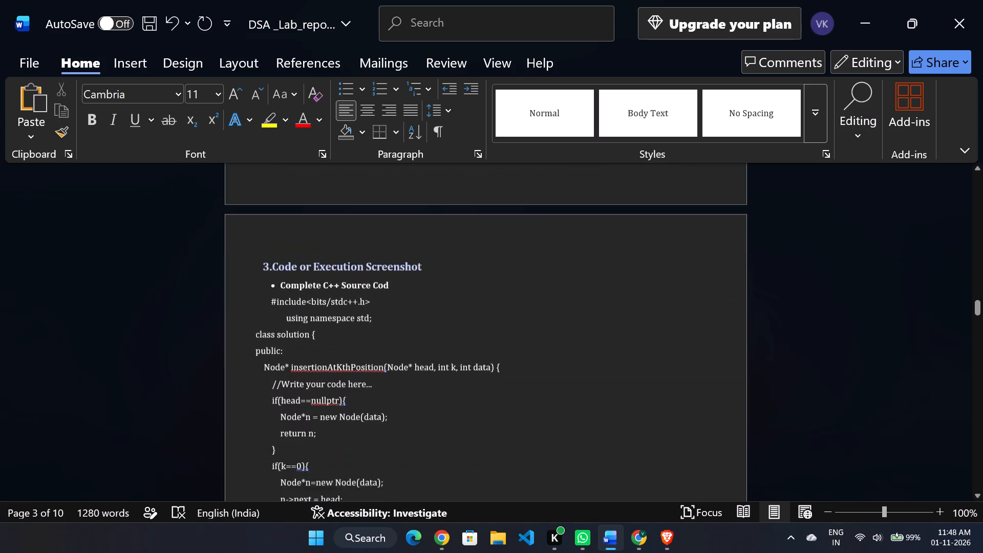
scroll(334, 269, down, 3)
scroll(334, 270, down, 19)
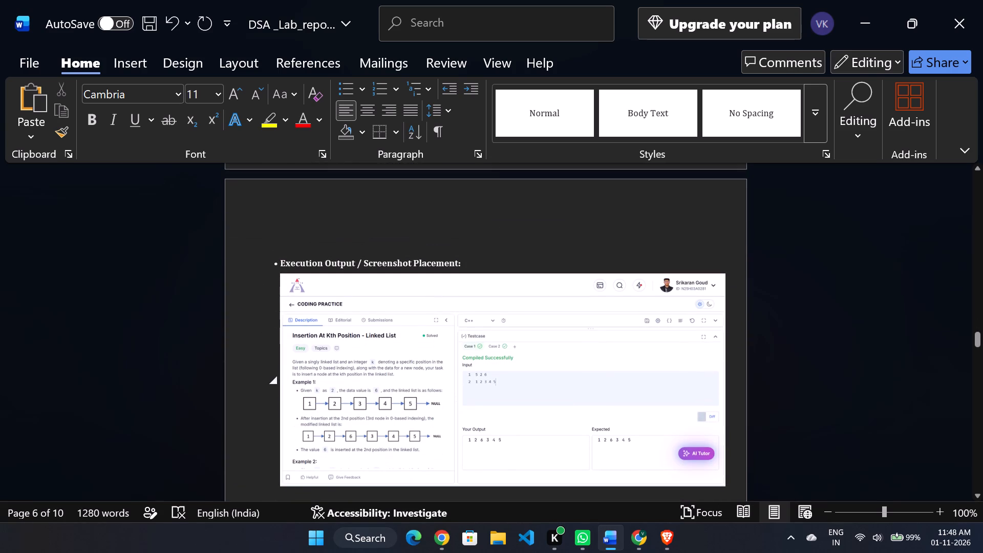
Switch to Chrome and open the Coding Practice question list for linked list insertion in Module II: Linked Lists.
click(443, 534)
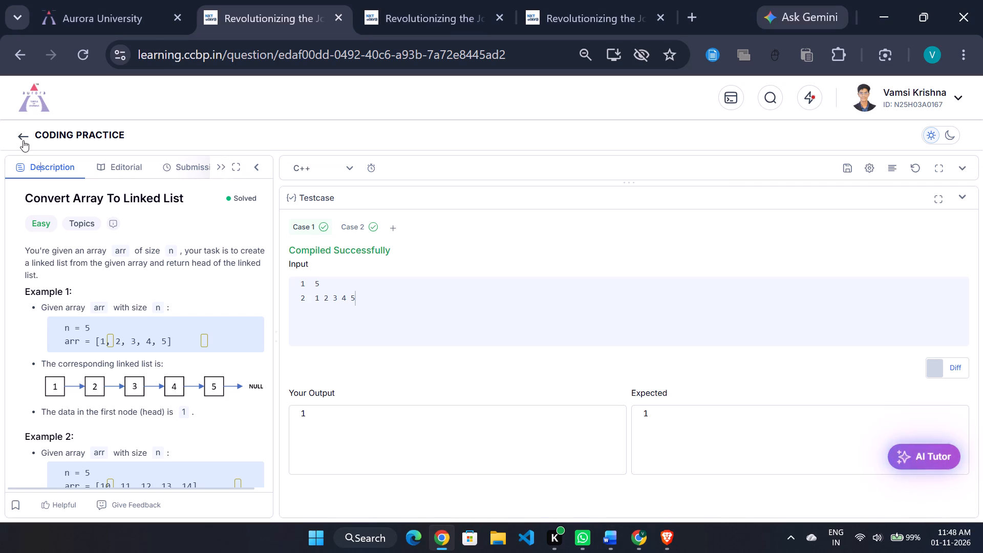
click(23, 140)
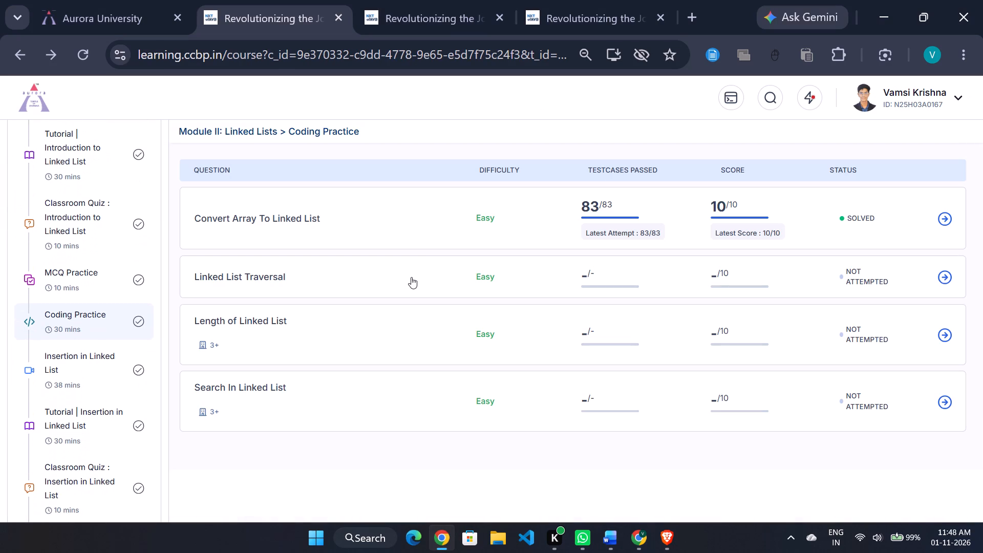
scroll(42, 273, down, 1)
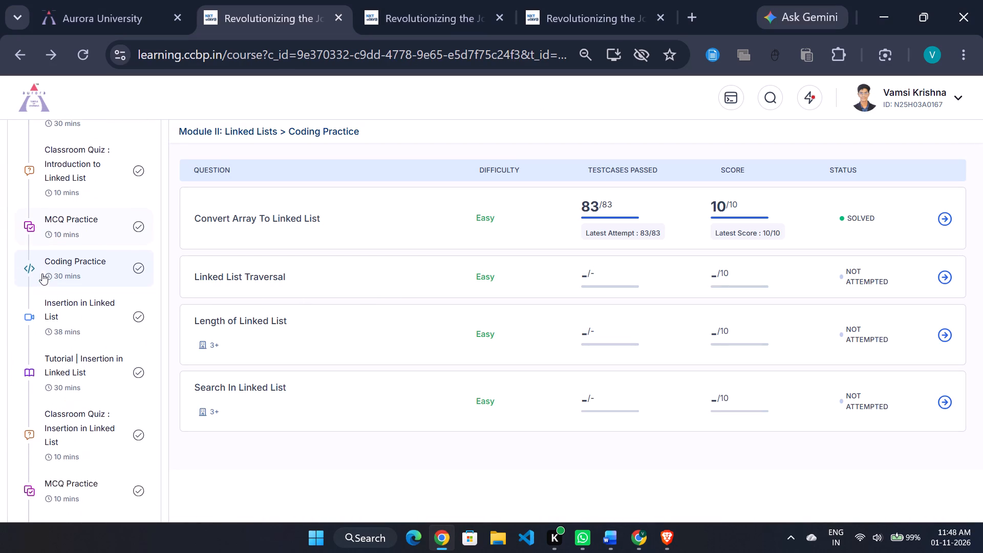
scroll(42, 273, down, 2)
click(63, 320)
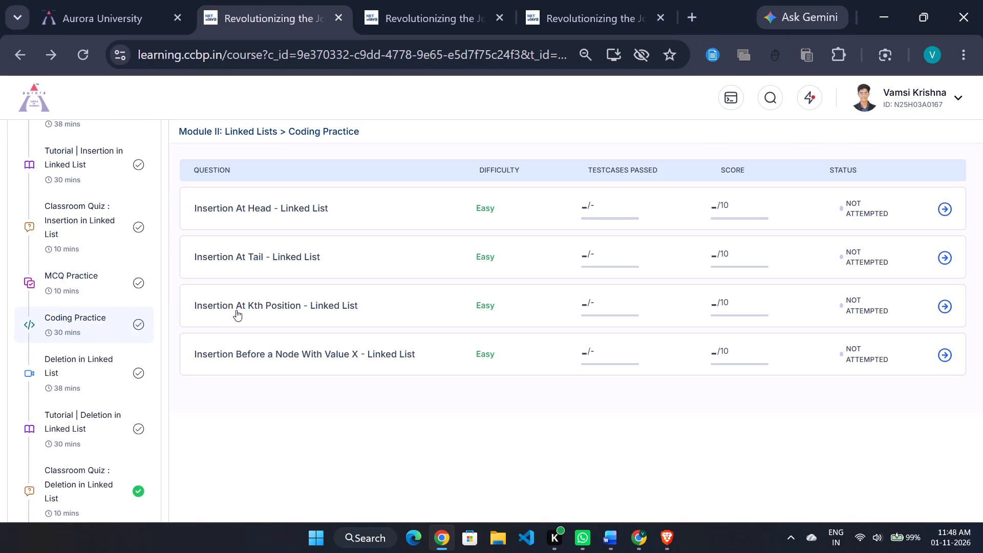
Open the Insertion At Kth Position - Linked List problem and compare it with the execution screenshot in the Word report.
click(419, 327)
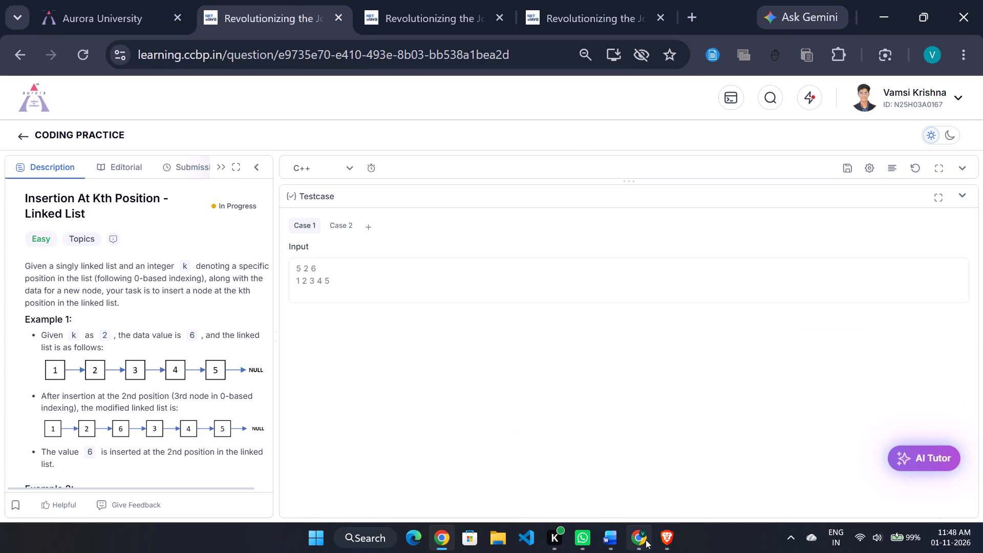
click(606, 533)
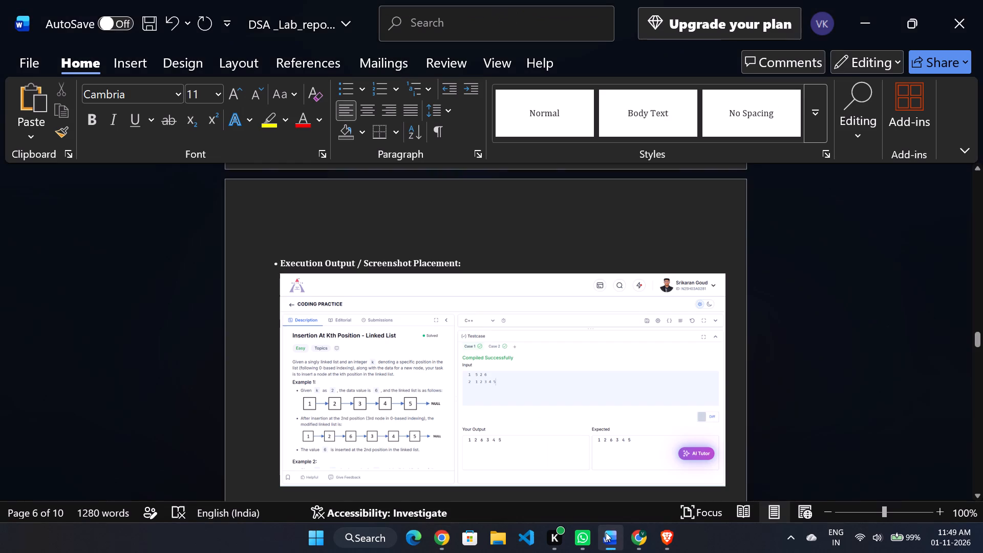
click(434, 530)
scroll(552, 283, up, 4)
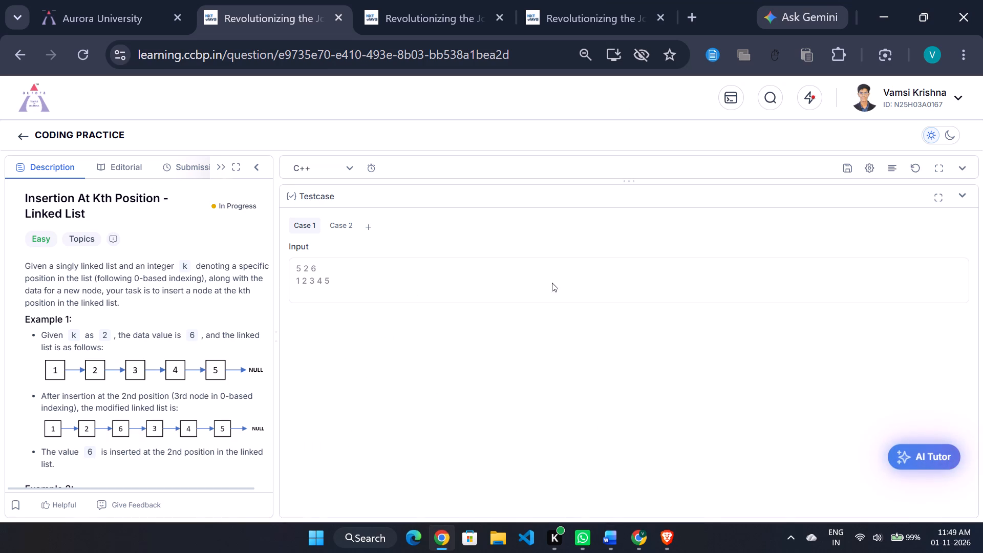
Expand the problem's C++ code editor and delete all of its starter code.
click(956, 168)
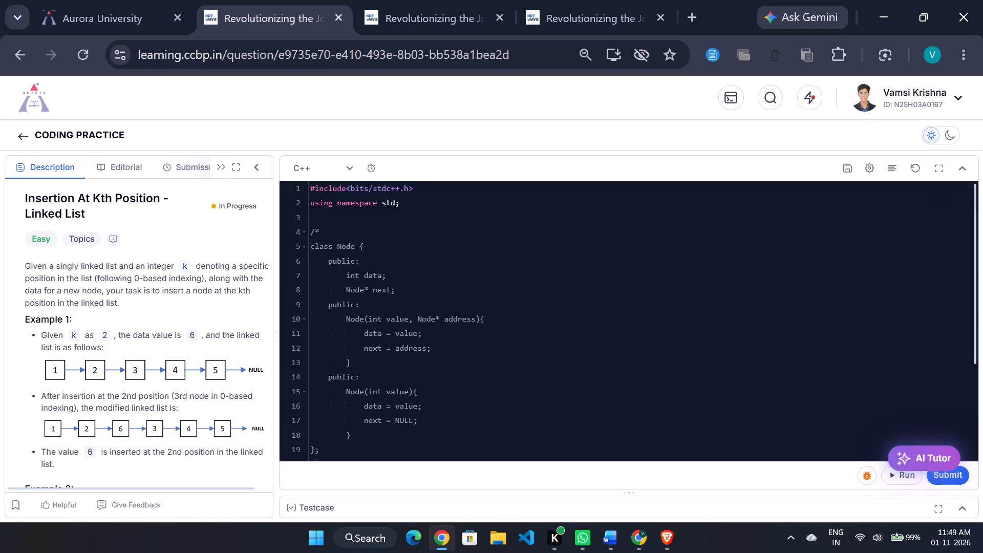
click(469, 444)
key(ctrl+a)
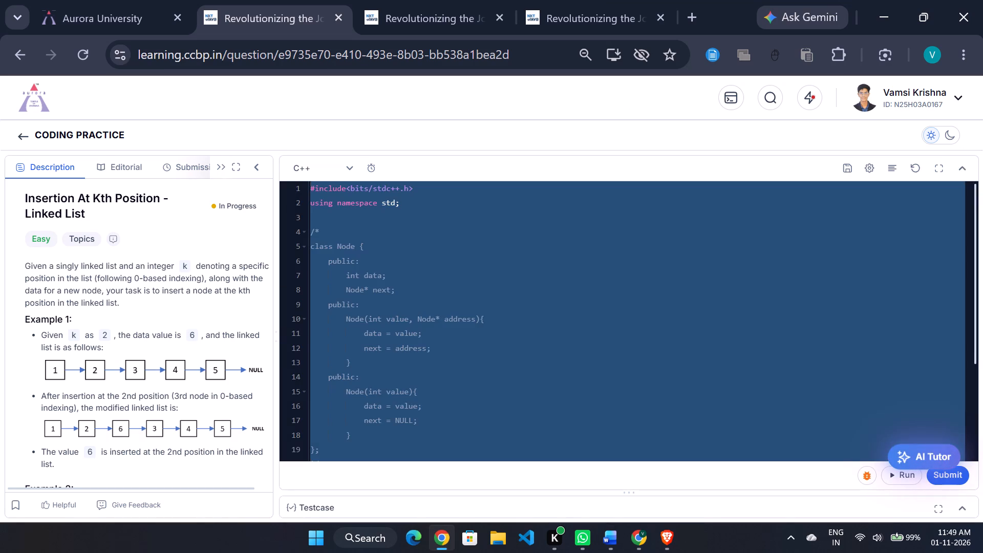
key(BackSpace)
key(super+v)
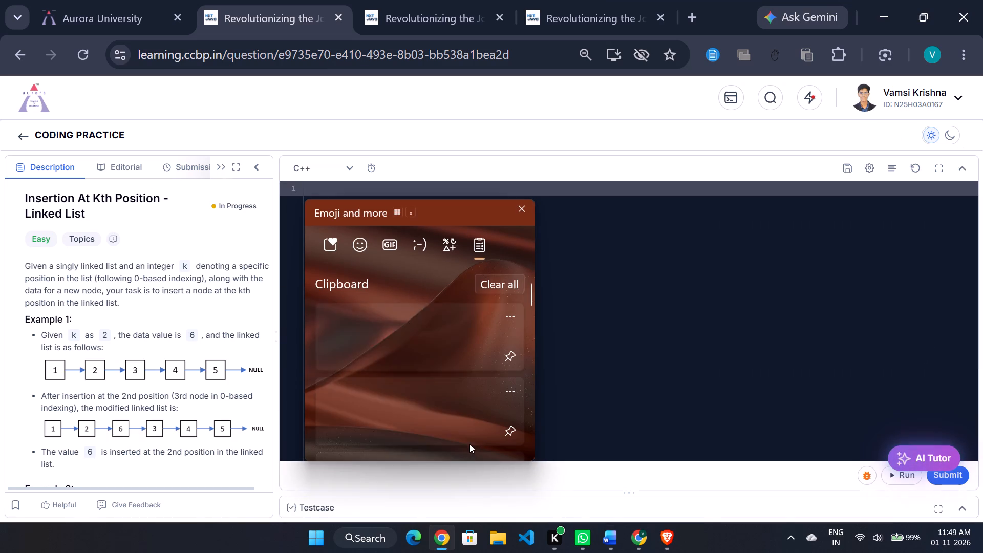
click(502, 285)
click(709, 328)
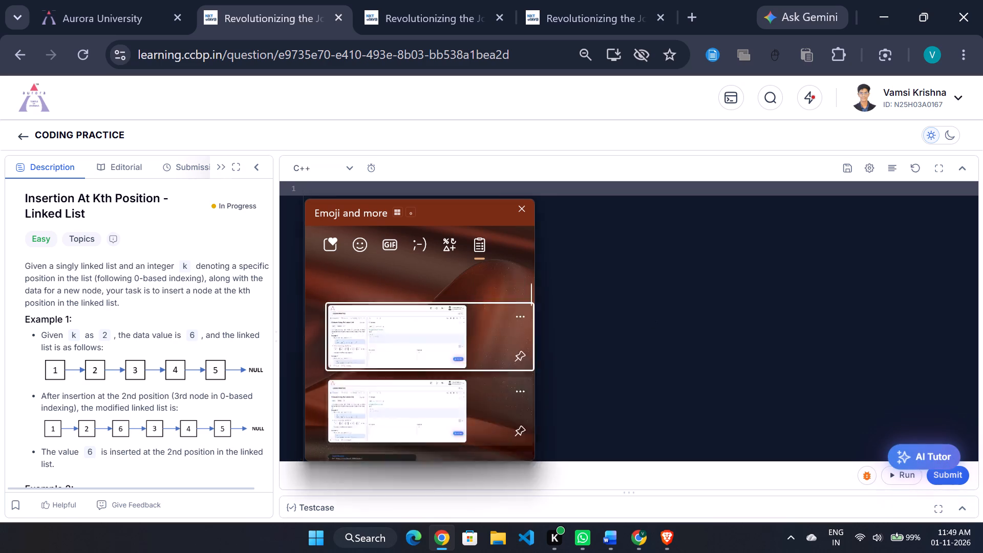
Copy Problem Statement 2's complete C++ source code from the Word report into the empty code editor in Chrome.
click(616, 540)
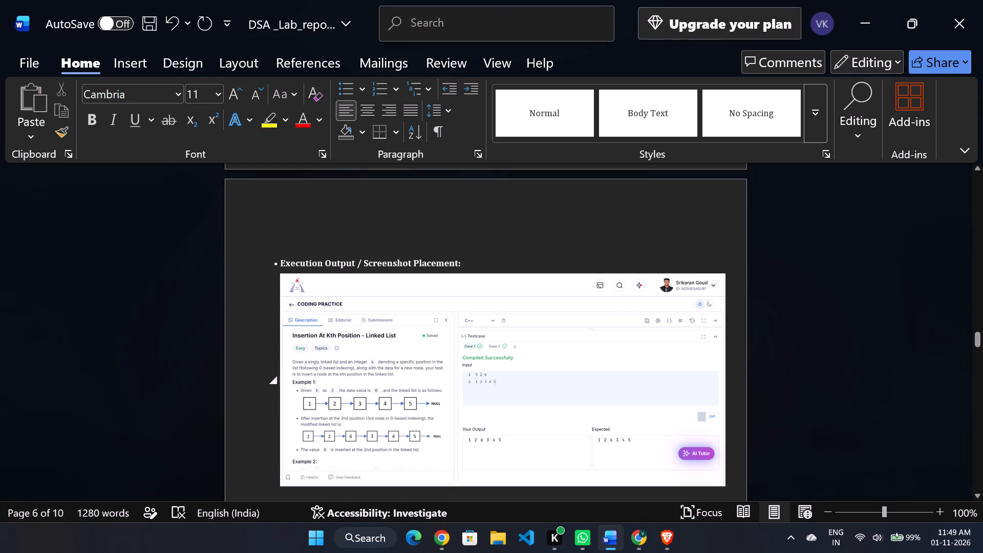
scroll(513, 374, up, 11)
drag(327, 478, 328, 467)
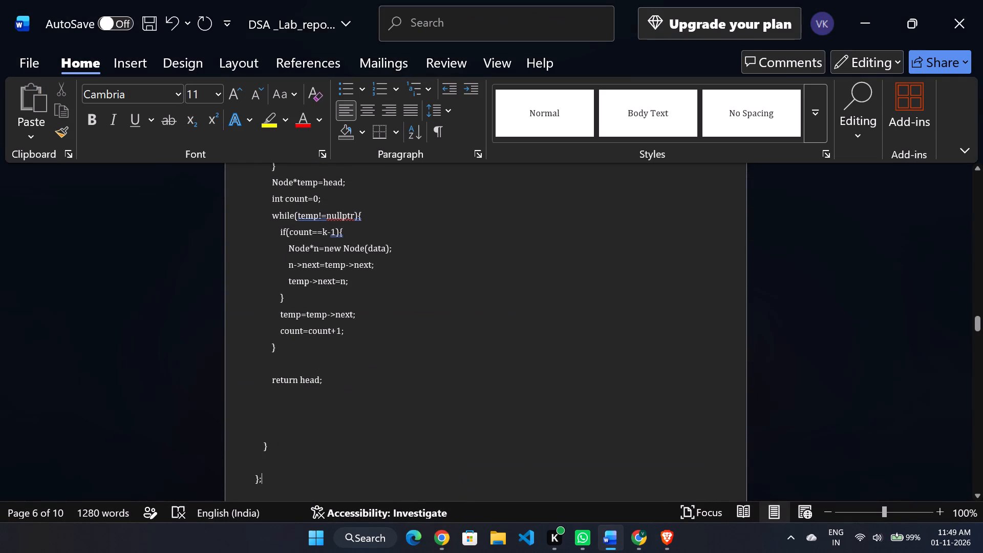
drag(328, 467, 331, 164)
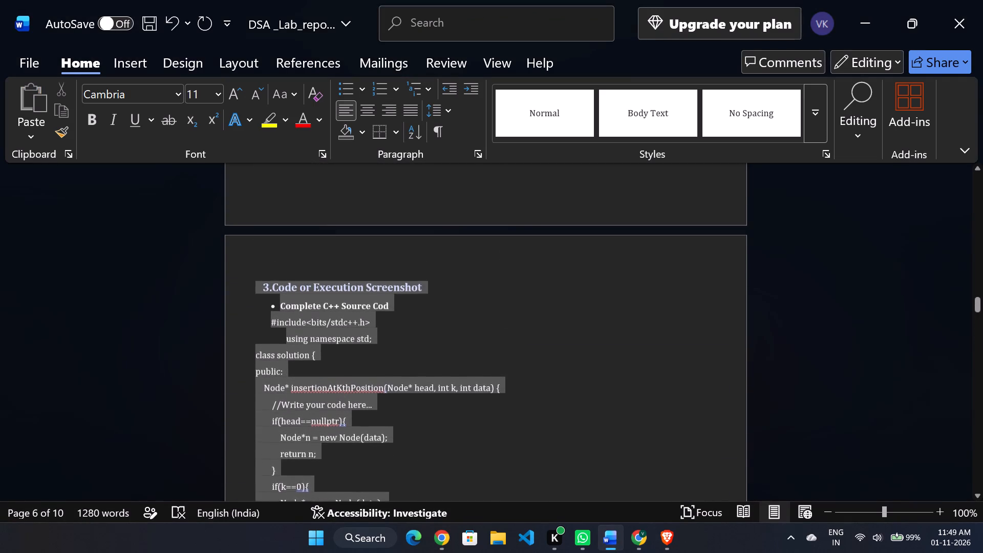
drag(331, 164, 271, 337)
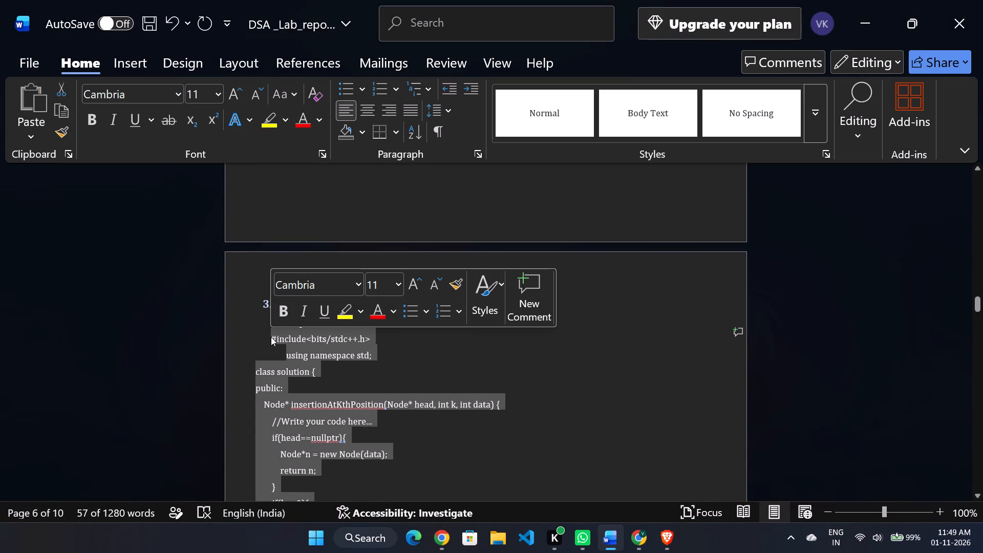
right_click(271, 337)
click(353, 72)
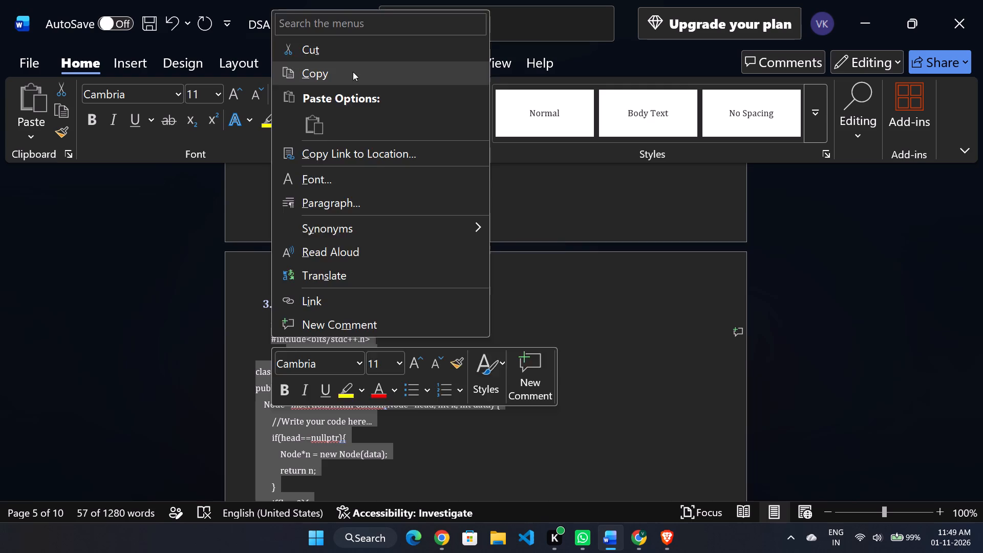
click(580, 354)
click(451, 537)
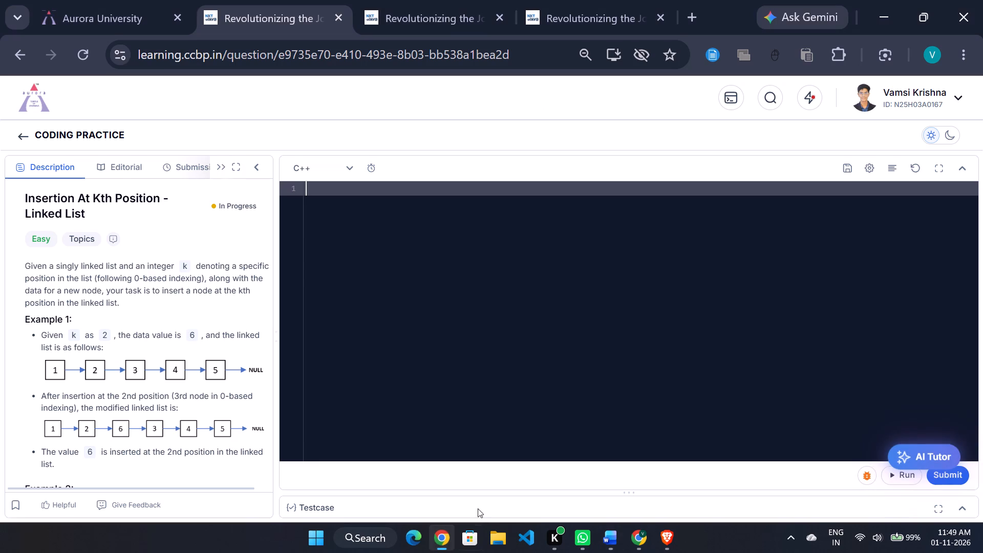
click(543, 336)
key(ctrl+v)
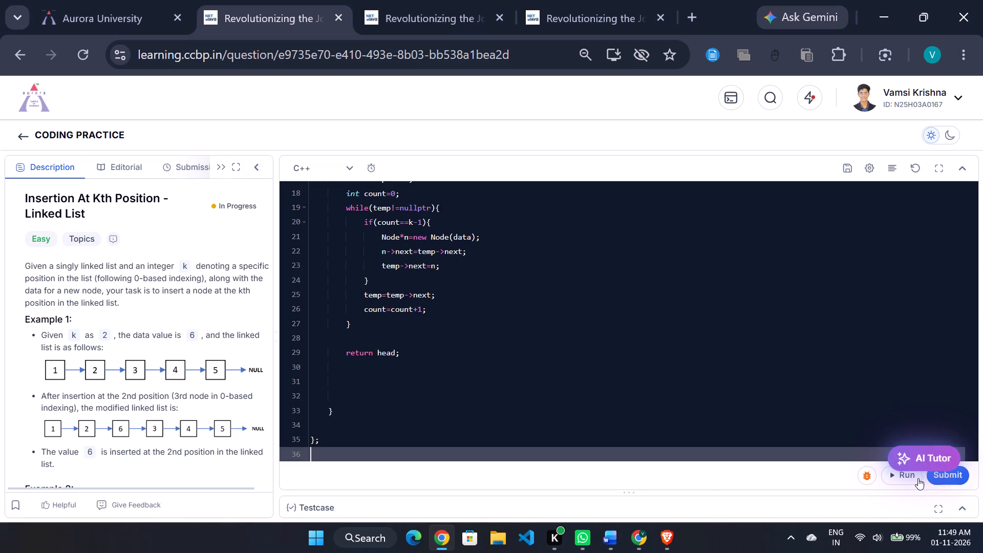
Run the insertionAtKthPosition code against the test cases and submit it.
click(906, 477)
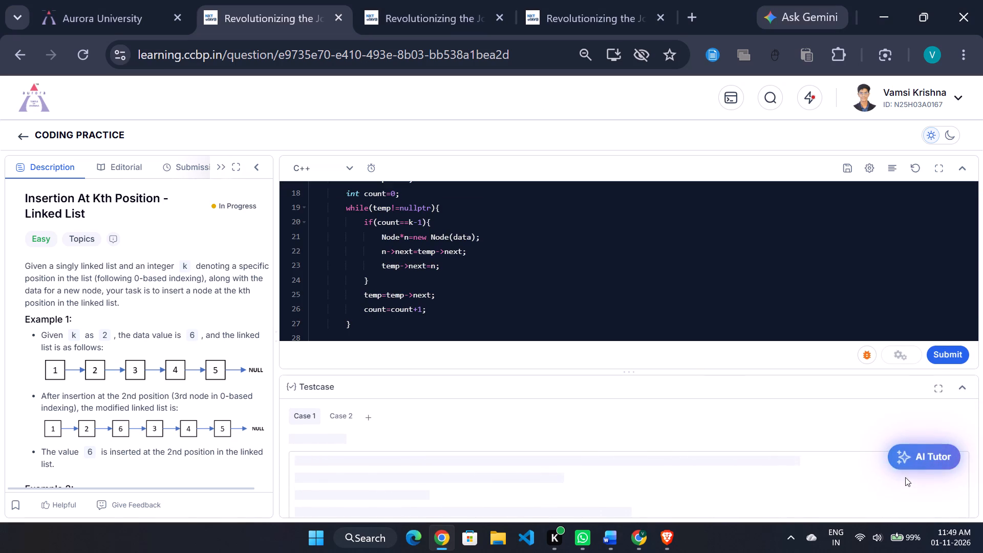
click(942, 361)
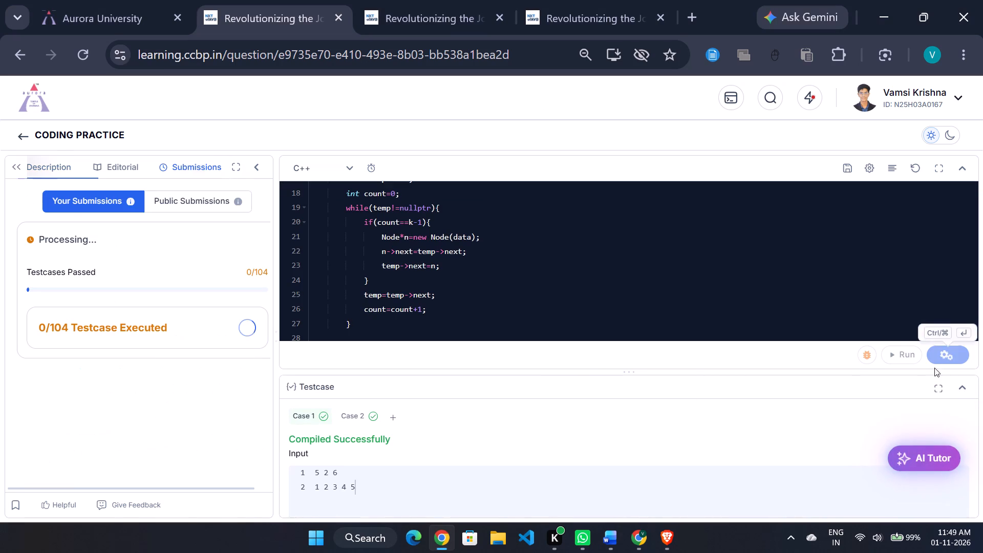
Show the problem description beside the enlarged Case 1 test results and capture a screenshot of the whole page area below the browser toolbar.
click(44, 170)
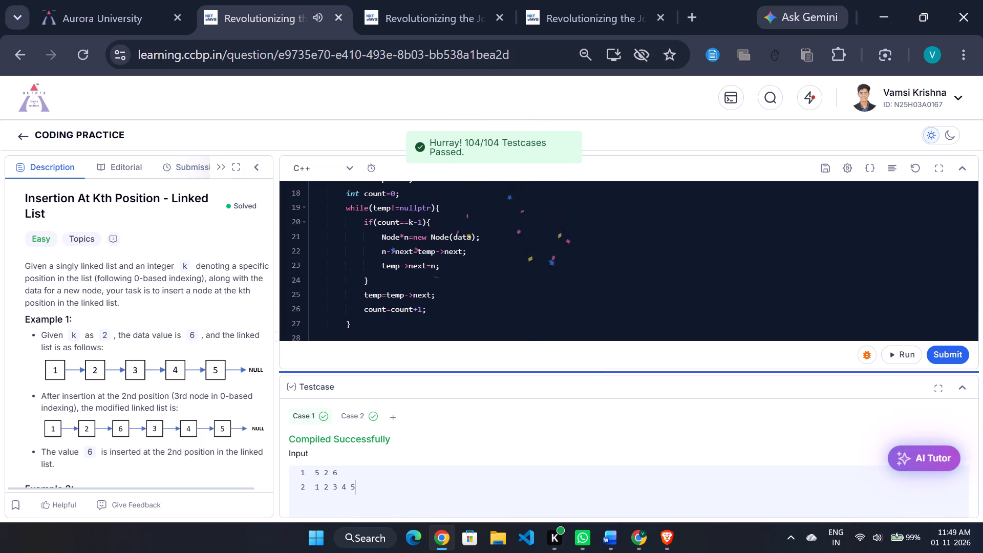
drag(608, 372, 622, 183)
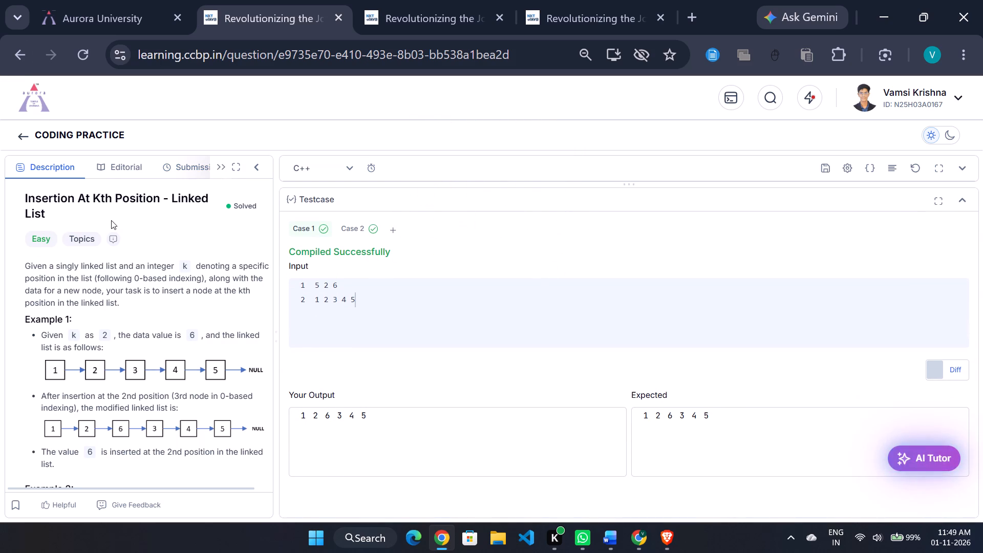
key(Print)
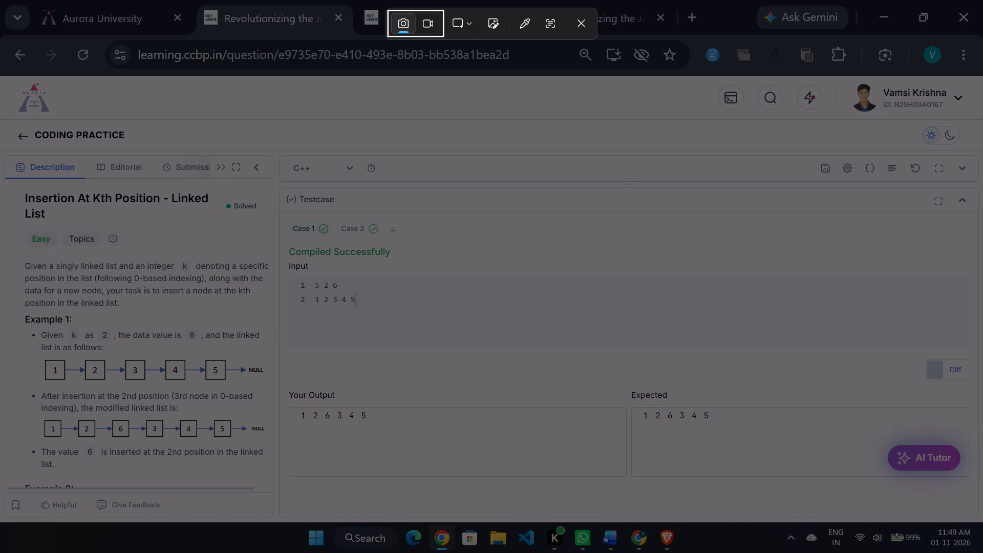
drag(4, 77, 290, 286)
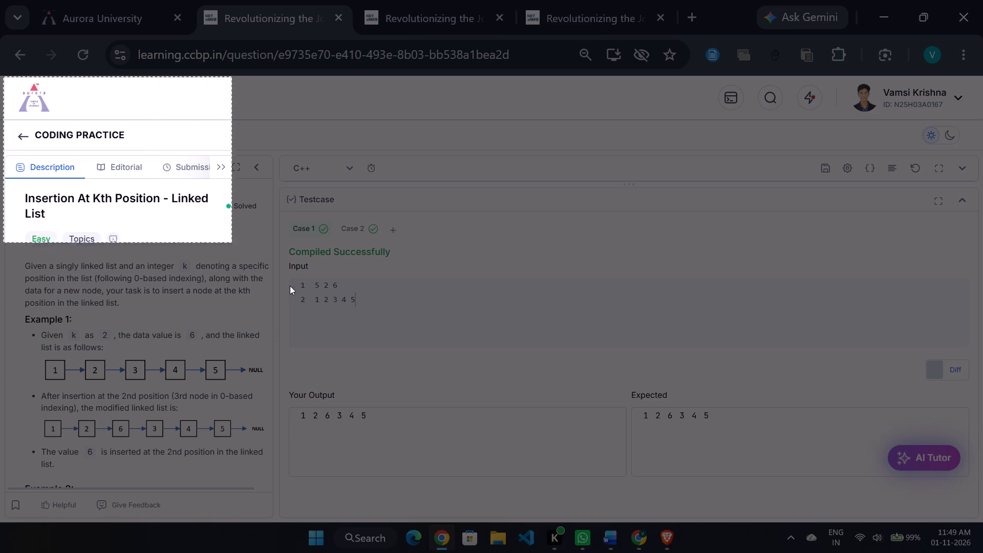
drag(290, 286, 982, 463)
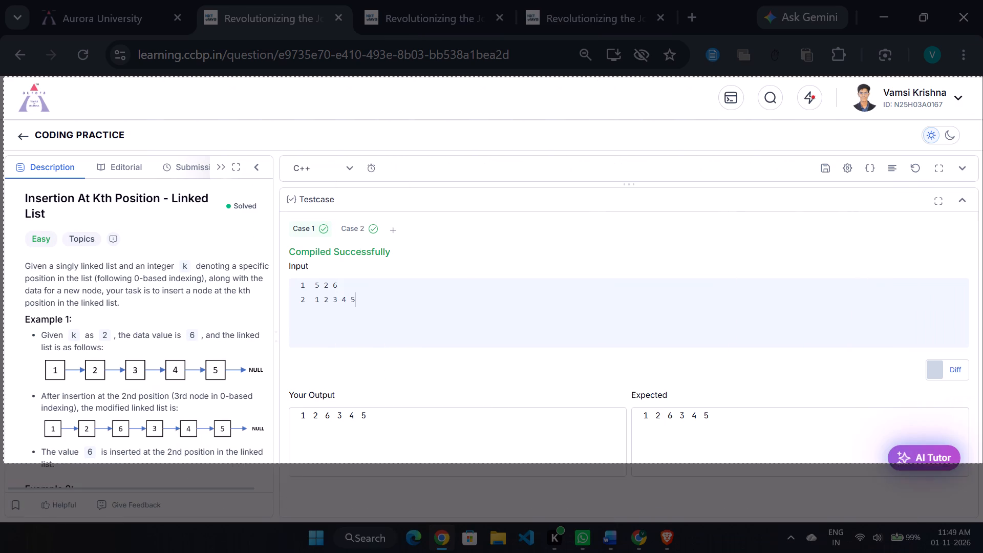
drag(982, 463, 982, 522)
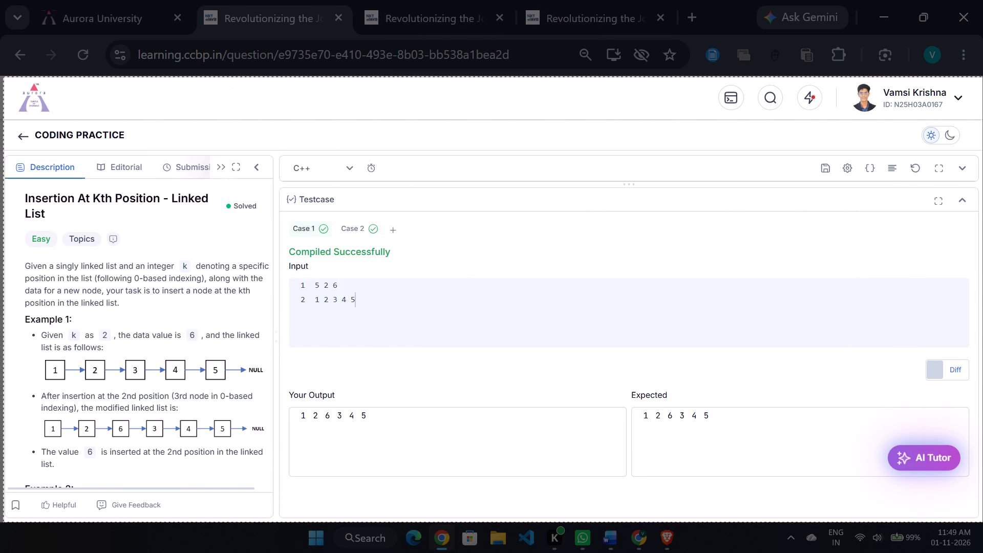
drag(982, 522, 982, 519)
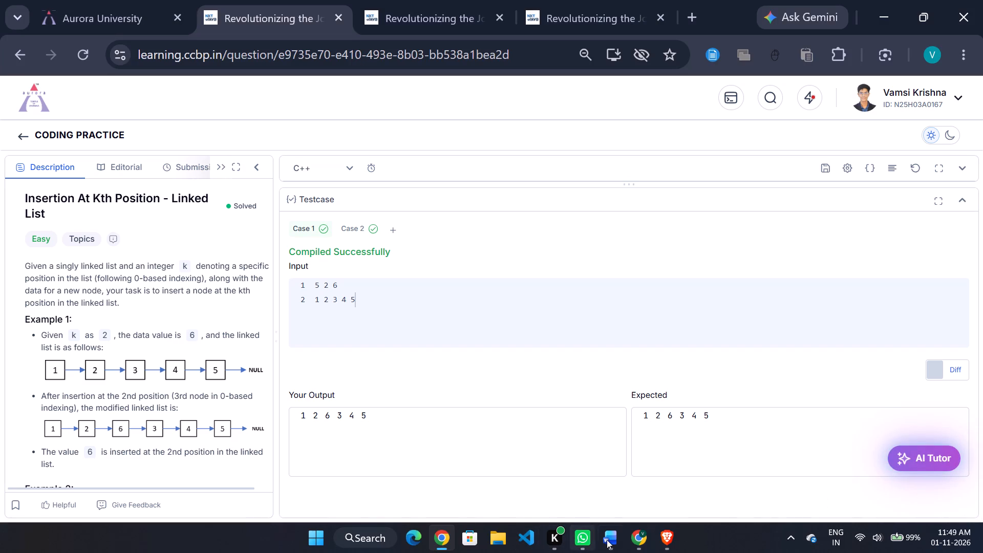
In the Word report, replace the image under Problem Statement 2's Execution Output / Screenshot Placement with the new screenshot.
click(673, 536)
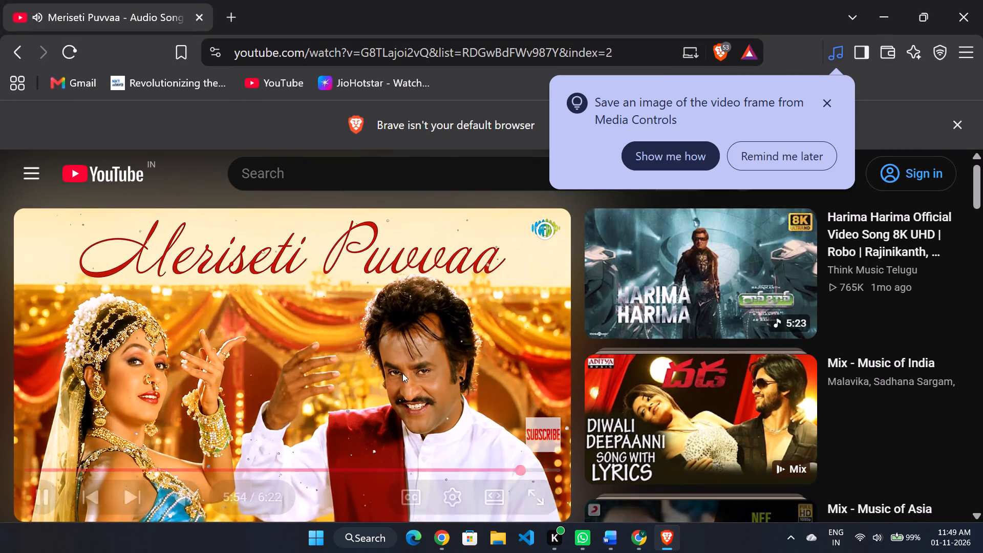
click(612, 539)
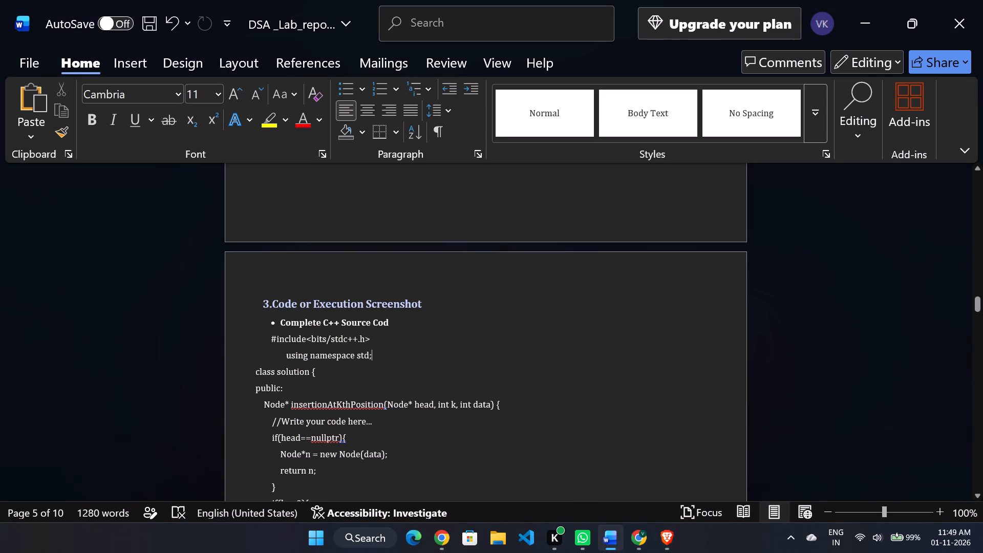
scroll(438, 350, up, 1)
scroll(438, 350, down, 14)
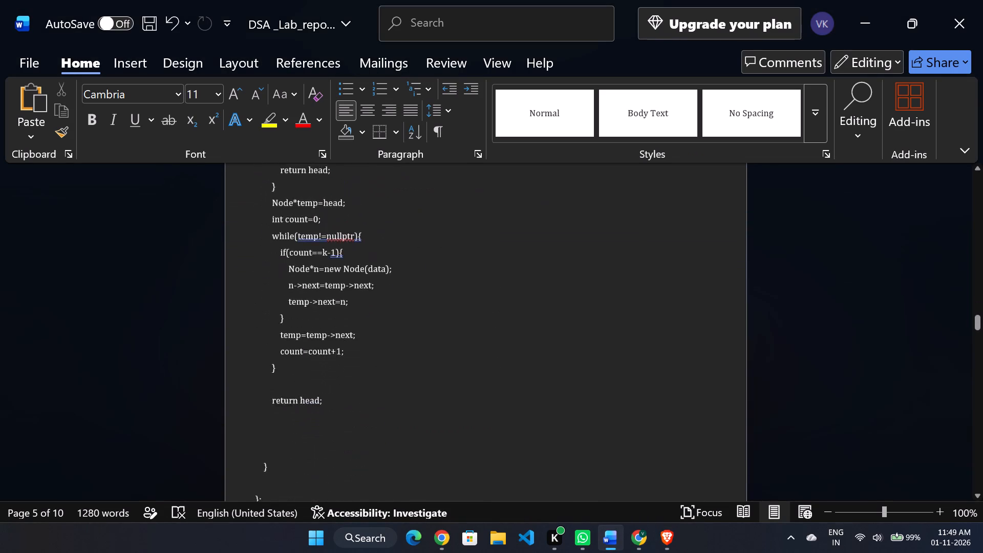
scroll(438, 349, down, 9)
click(432, 390)
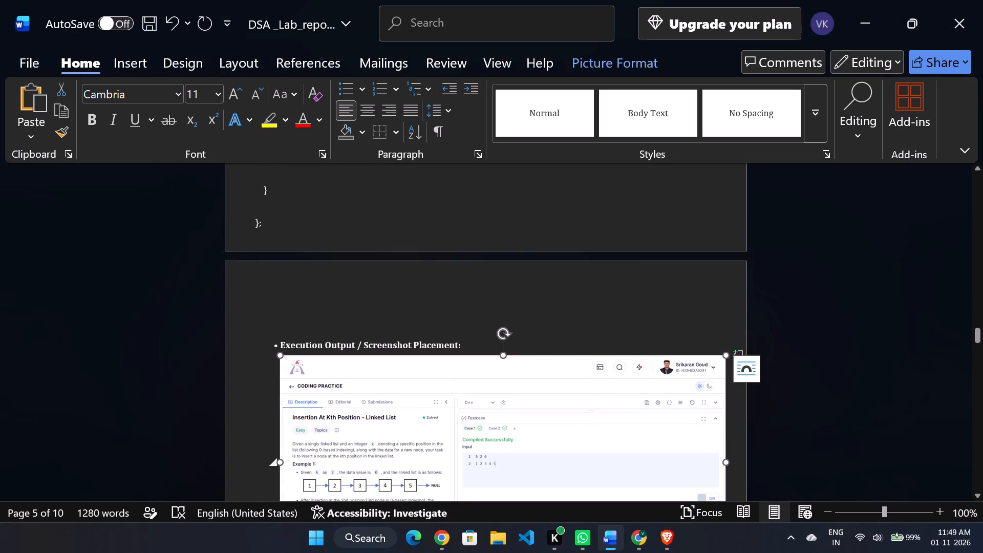
key(BackSpace)
key(ctrl+v)
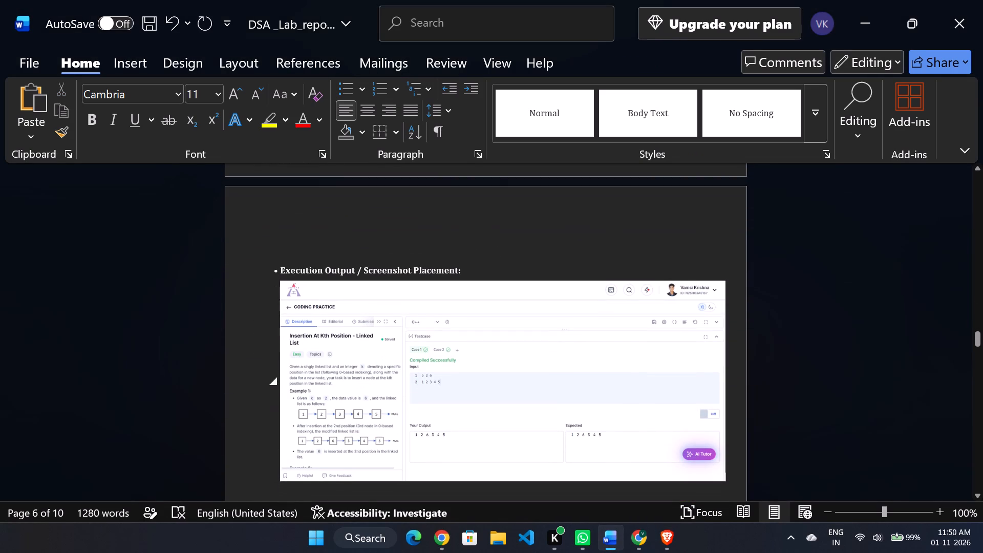
Review the Problem Statement 2 complexity table and the Problem Statement 3 description, samples and Steps.
scroll(489, 399, down, 10)
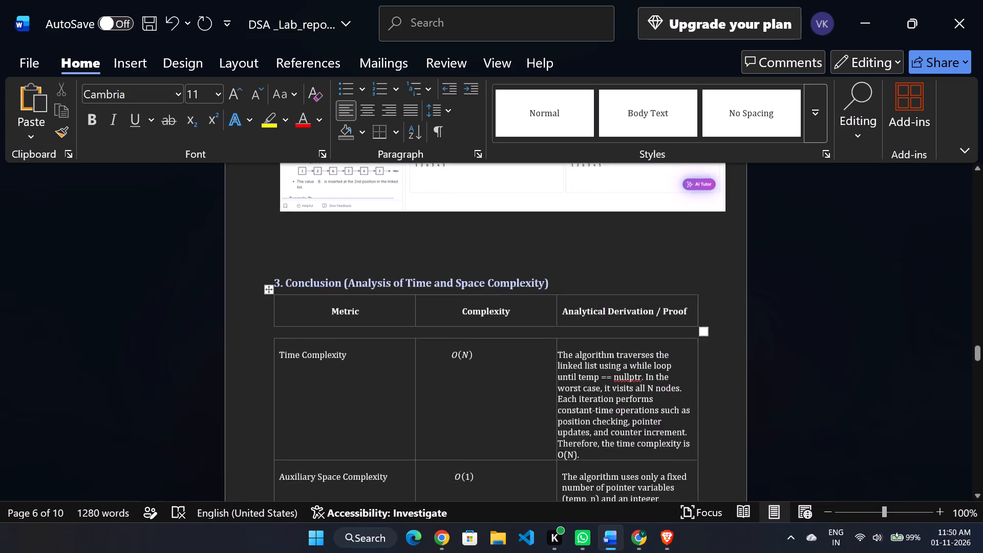
scroll(489, 399, down, 14)
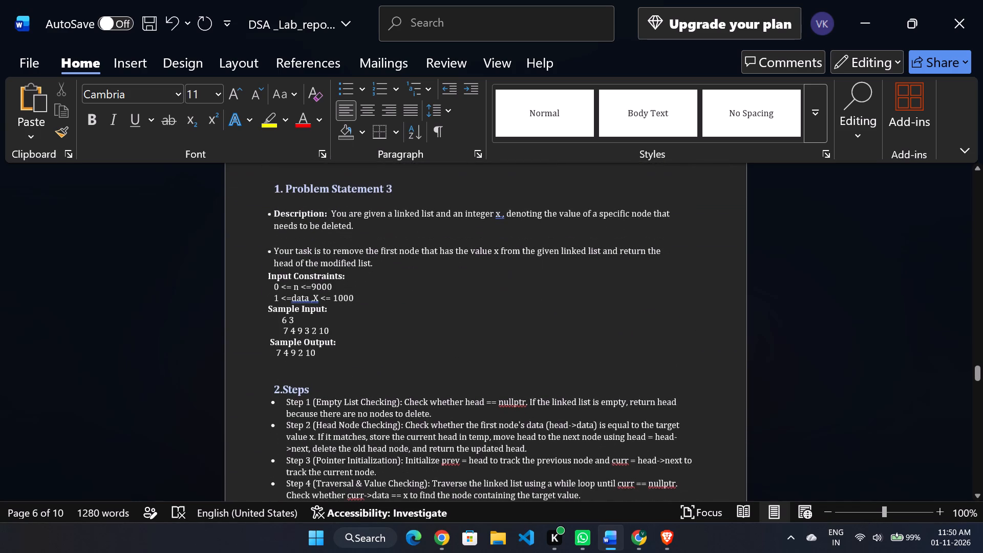
scroll(489, 399, up, 5)
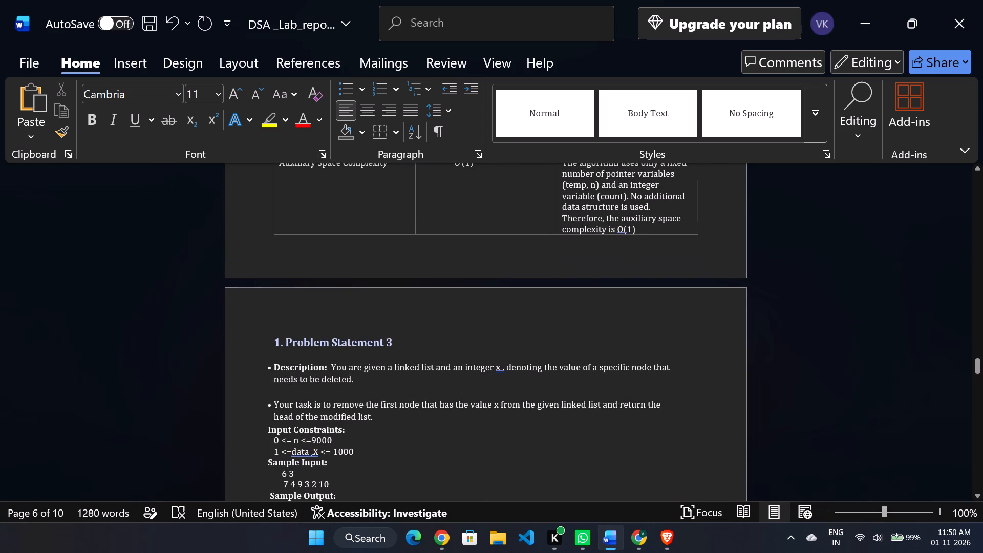
scroll(388, 416, down, 7)
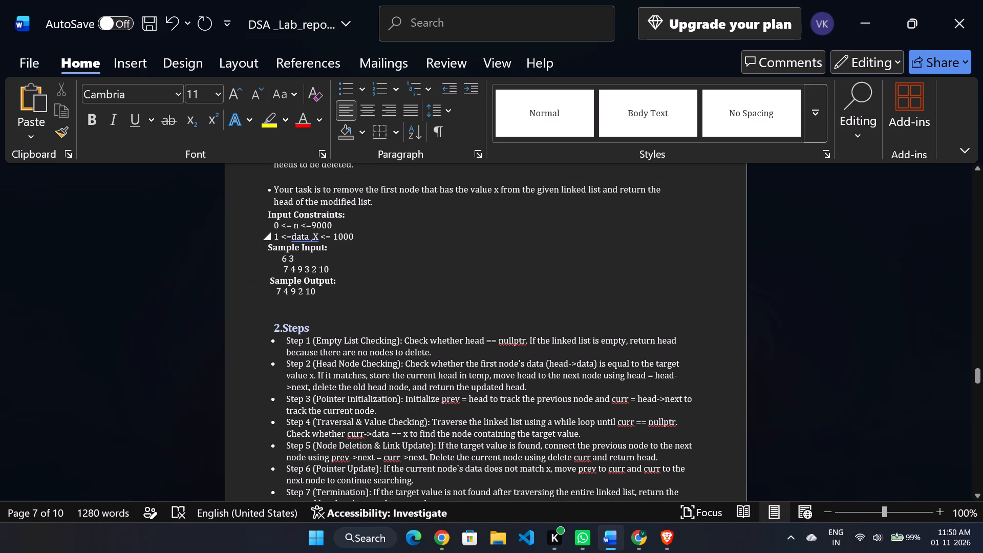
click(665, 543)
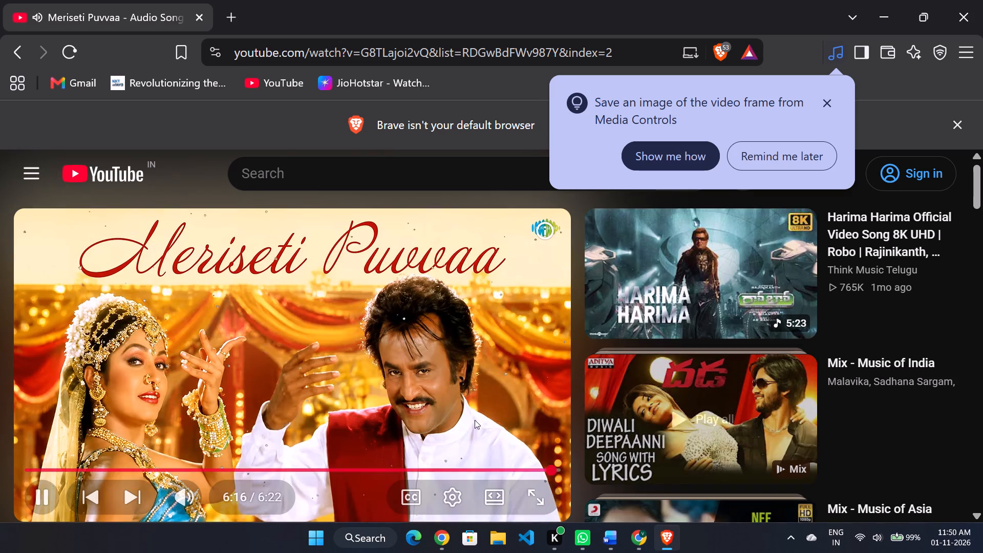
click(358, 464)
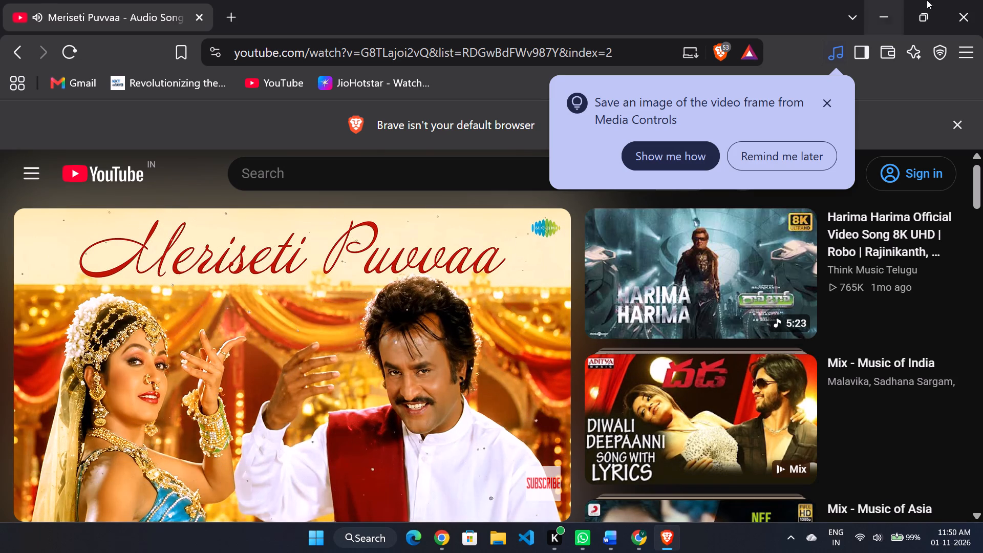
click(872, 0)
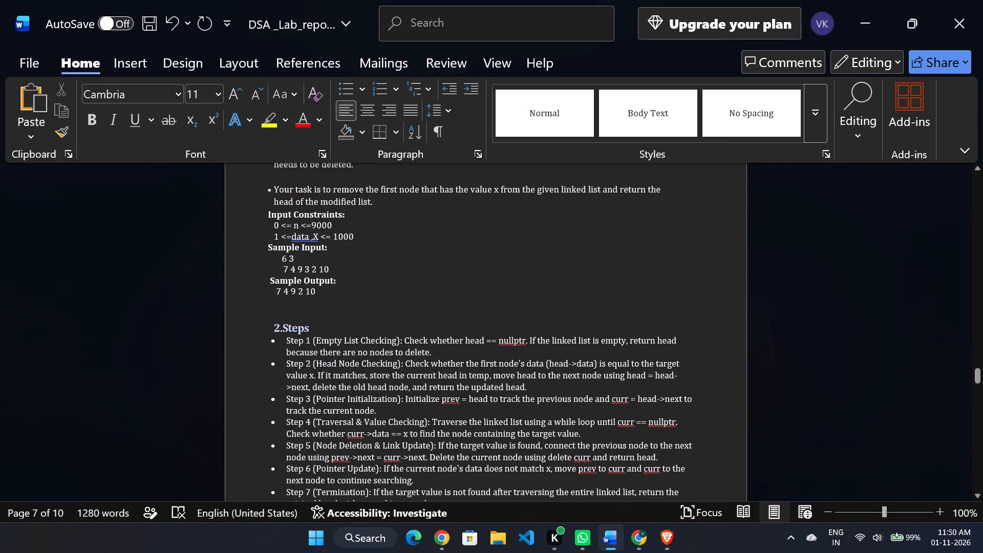
Delete the "Step 7 (Termination):" label from the last bullet in Problem Statement 3's Steps, keeping it a separate bullet.
scroll(554, 290, down, 4)
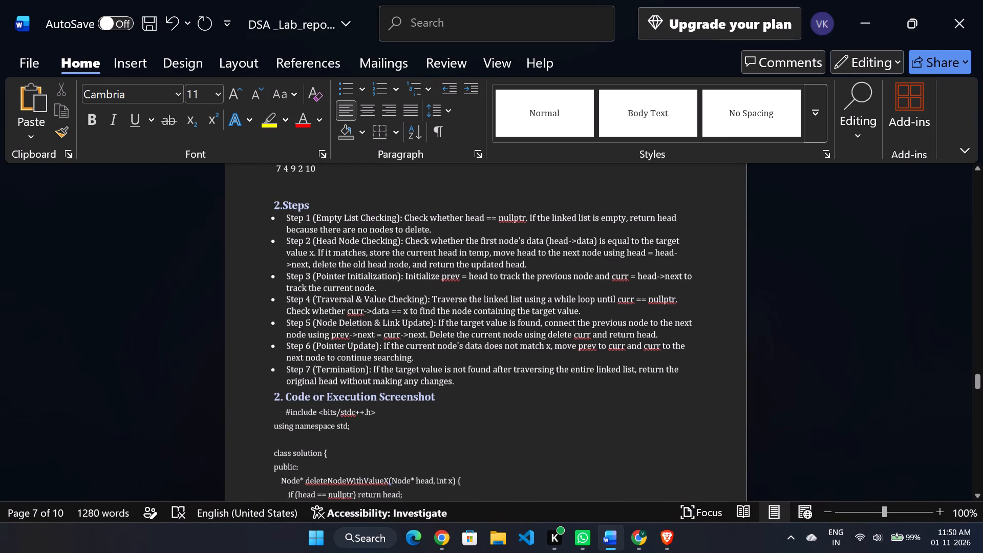
click(375, 368)
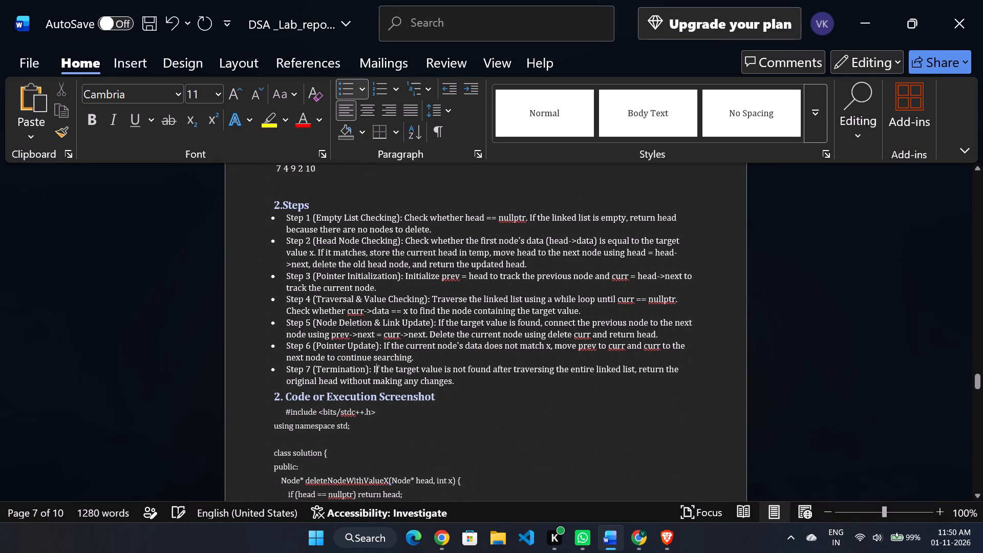
key(Left)
key(ctrl+BackSpace)
key(ctrl+BackSpace)
key(ctrl+BackSpace)
key(ctrl+BackSpace)
key(ctrl+BackSpace)
key(ctrl+BackSpace)
key(ctrl+BackSpace)
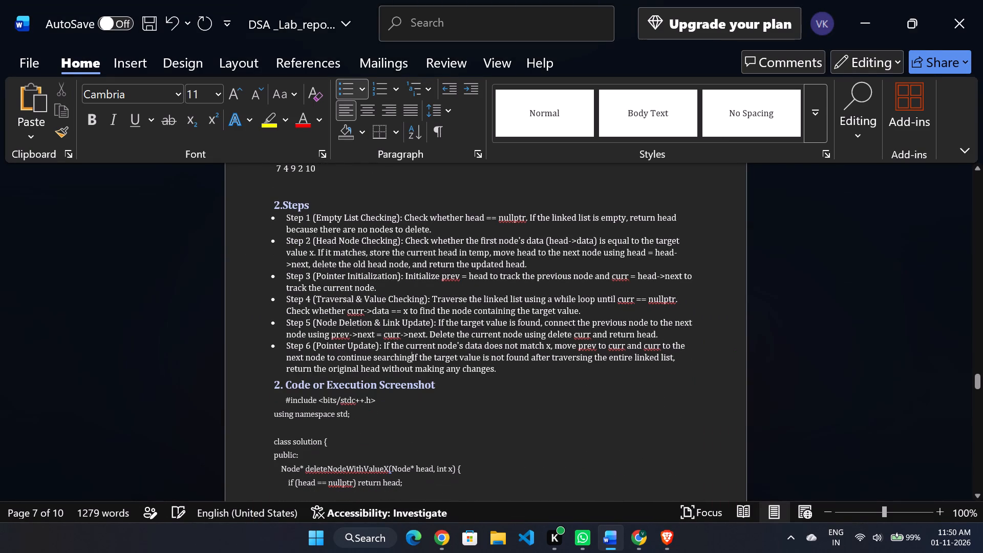
key(ctrl+z)
key(ctrl+z)
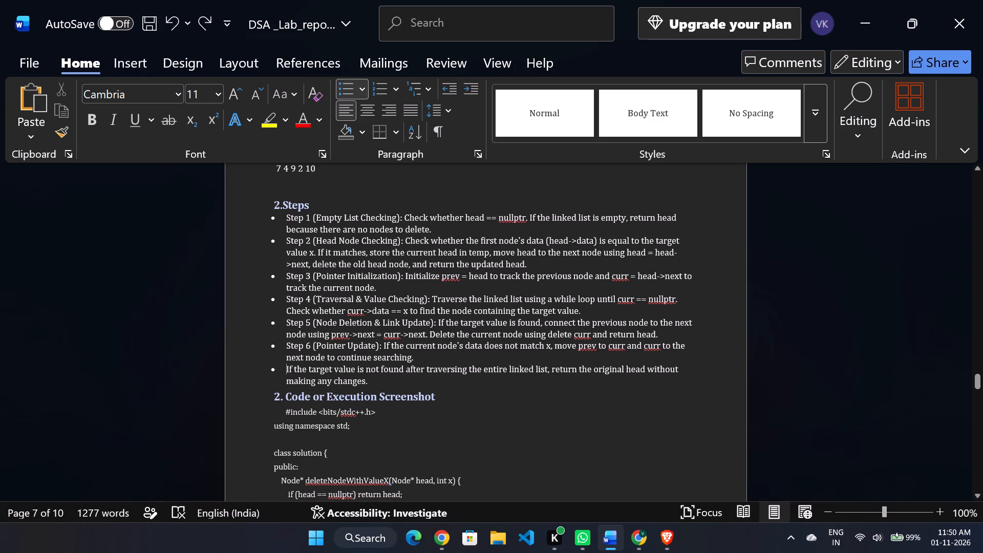
Delete the "Step 6 (Pointer Update):" label so its bullet starts with "If the current node's data".
click(384, 348)
key(ctrl+BackSpace)
key(ctrl+BackSpace)
key(ctrl+BackSpace)
key(ctrl+BackSpace)
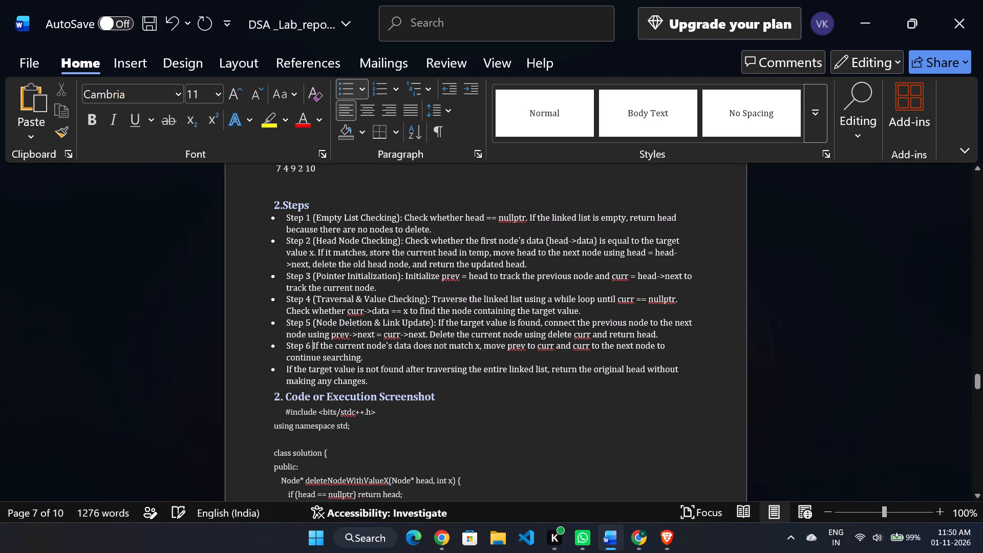
key(ctrl+BackSpace)
key(ctrl+BackSpace)
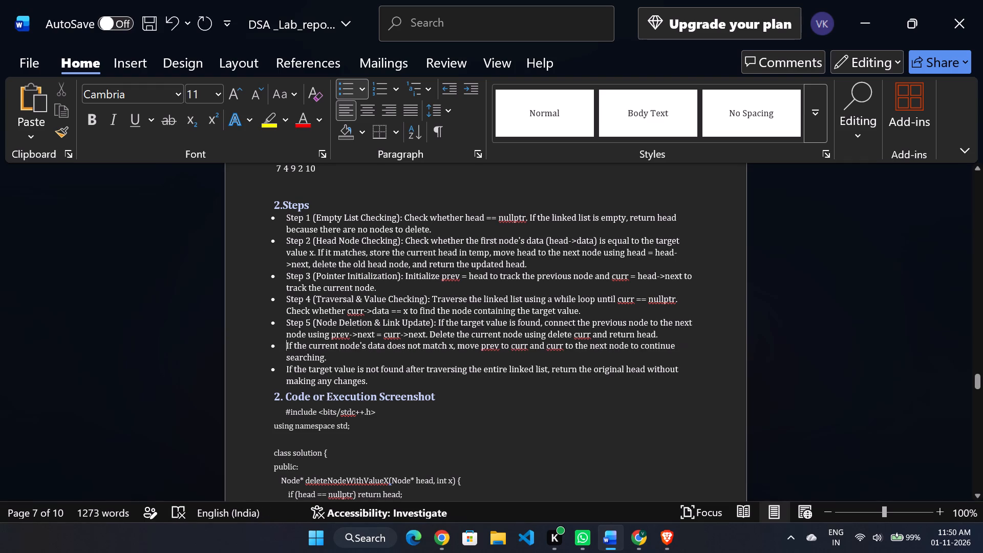
Delete the "Step 5 (Node Deletion & Link Update):" label so its bullet starts with "If the target value is found".
click(438, 324)
key(ctrl+BackSpace)
key(ctrl+BackSpace)
key(ctrl+BackSpace)
key(ctrl+BackSpace)
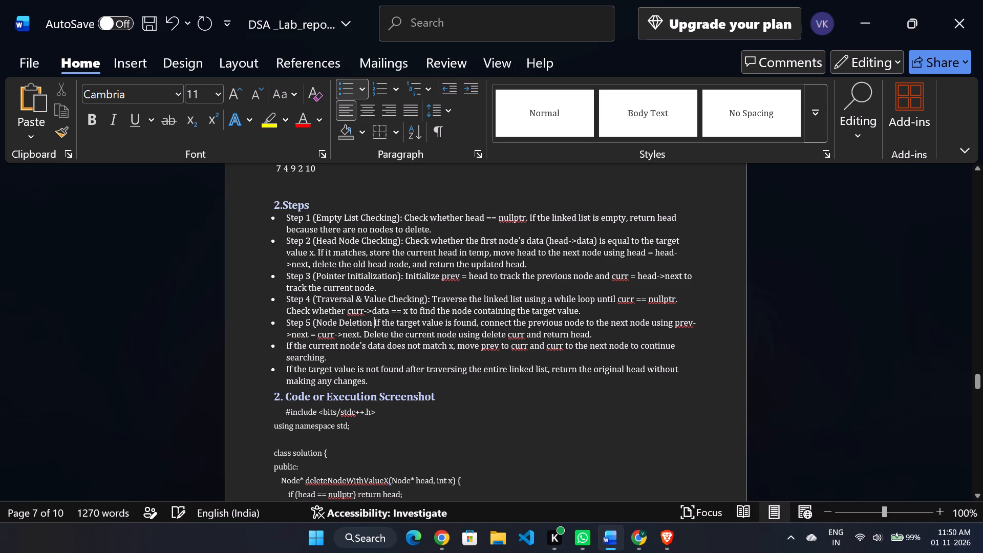
key(ctrl+BackSpace)
key(ctrl+BackSpace)
key(ctrl+BackSpace)
key(ctrl+BackSpace)
key(ctrl+BackSpace)
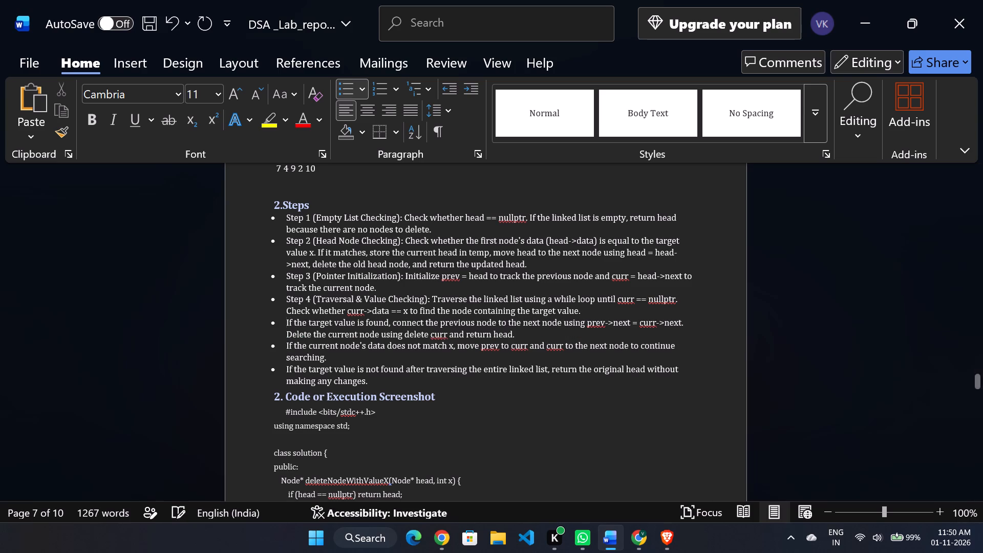
Delete the "Step 4 (Traversal & Value Checking):" label so its bullet starts with "Traverse the linked list".
click(434, 294)
key(ctrl+BackSpace)
key(ctrl+BackSpace)
key(ctrl+BackSpace)
key(ctrl+BackSpace)
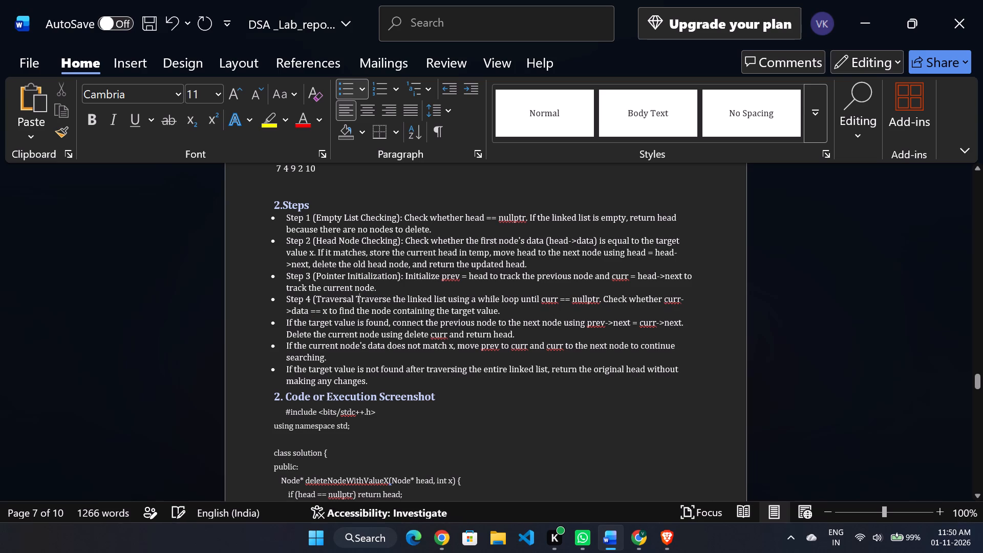
key(ctrl+BackSpace)
key(ctrl+BackSpace)
key(ctrl+BackSpace)
key(ctrl+BackSpace)
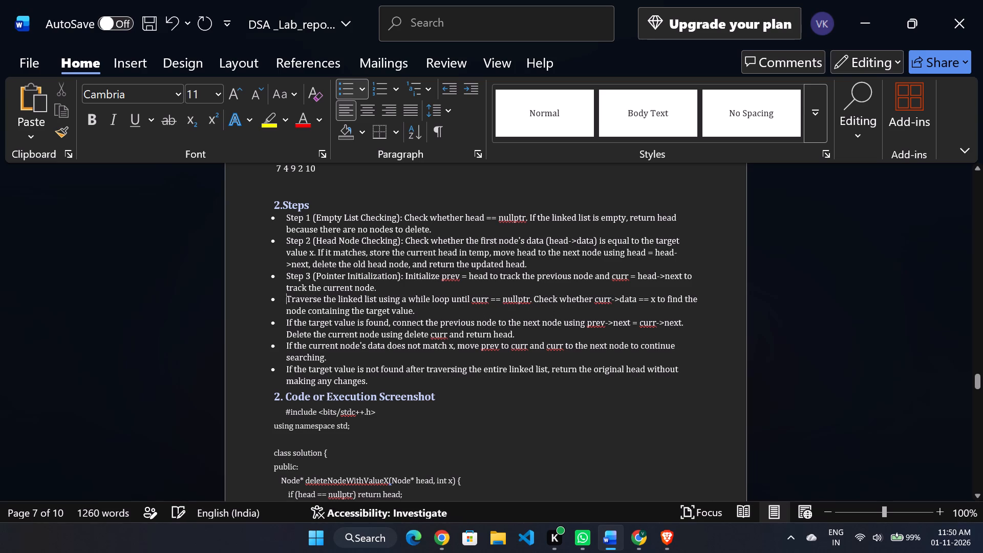
Delete the "Step 3 (Pointer Initialization):" label so its bullet starts with "Initialize prev = head".
click(402, 274)
key(ctrl+BackSpace)
key(ctrl+BackSpace)
key(ctrl+BackSpace)
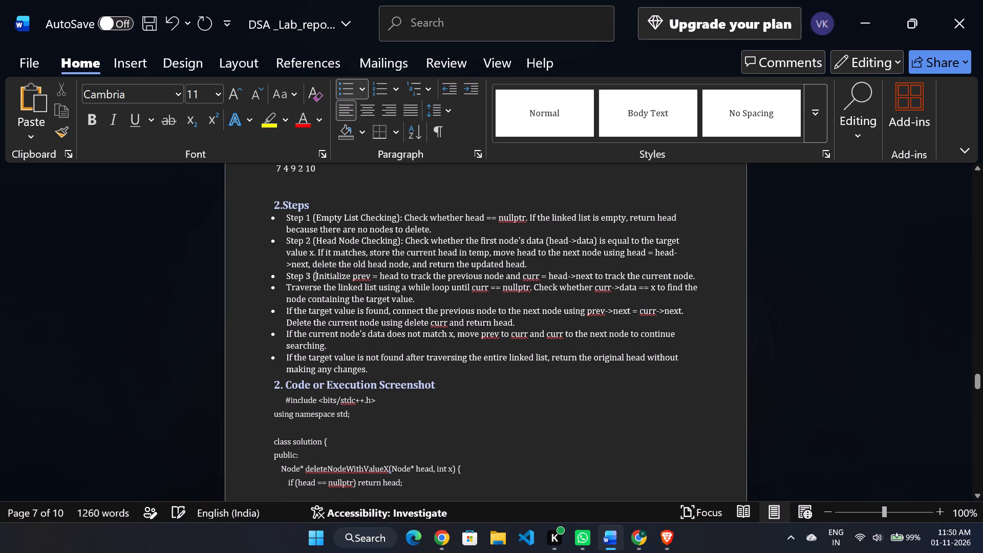
key(ctrl+BackSpace)
key(ctrl+BackSpace)
key(ctrl+BackSpace)
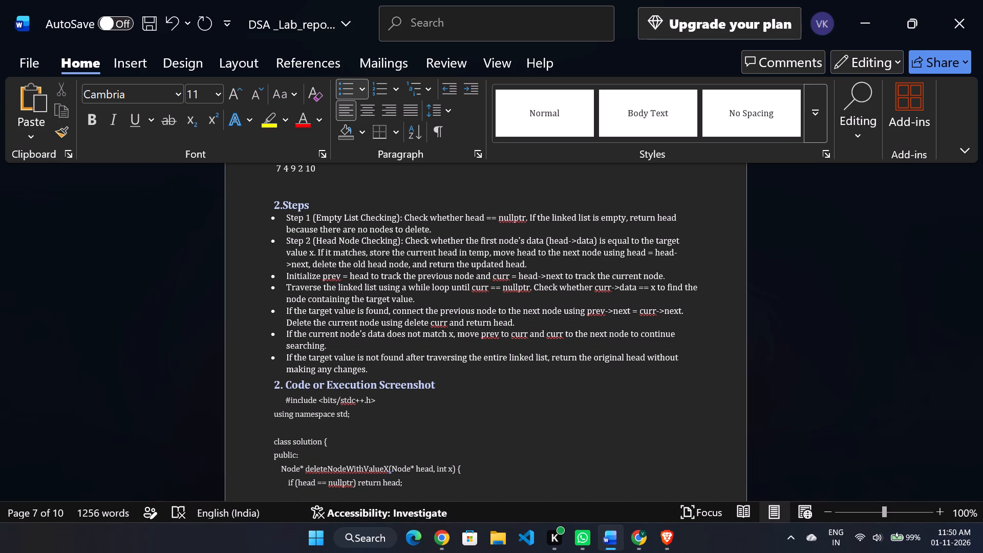
Delete the "Step 2 (Head Node Checking):" label so its bullet starts with "Check whether the first node's data".
click(407, 238)
key(ctrl+BackSpace)
key(ctrl+BackSpace)
key(ctrl+BackSpace)
key(ctrl+BackSpace)
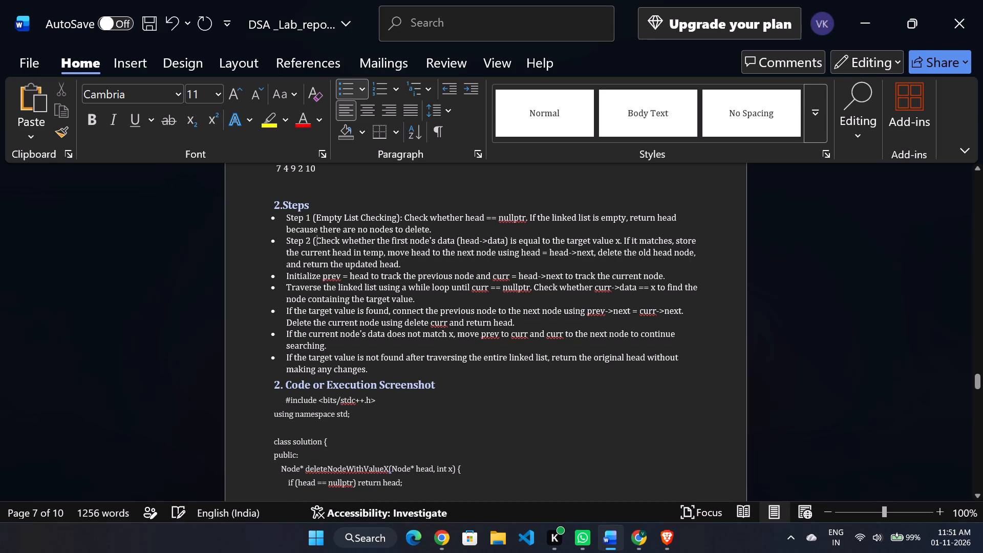
key(ctrl+BackSpace)
key(ctrl+BackSpace)
key(ctrl+BackSpace)
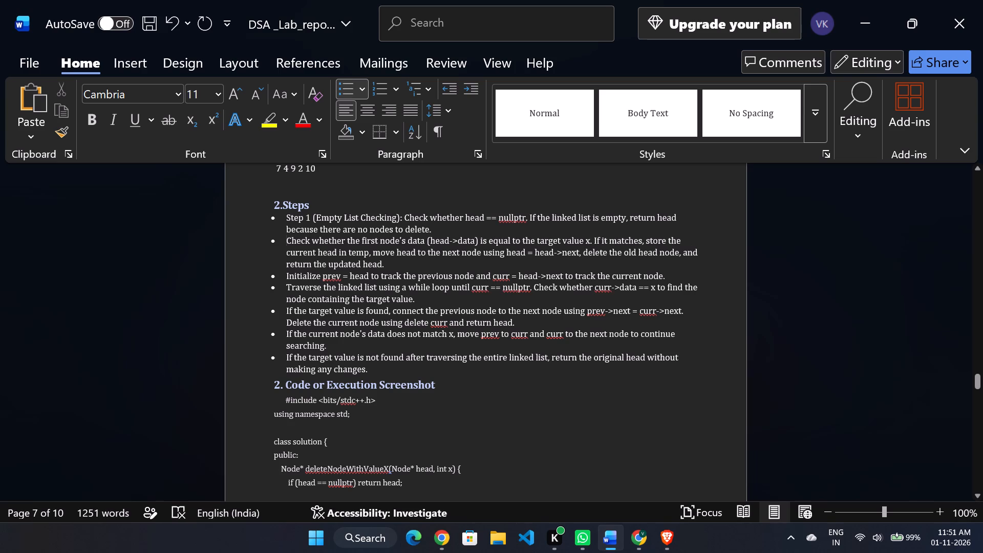
Delete the "Step 1 (Empty List Checking):" label so the first bullet starts with "Check whether head == nullptr".
click(405, 216)
key(ctrl+BackSpace)
key(ctrl+BackSpace)
key(ctrl+BackSpace)
key(ctrl+BackSpace)
key(ctrl+BackSpace)
key(ctrl+BackSpace)
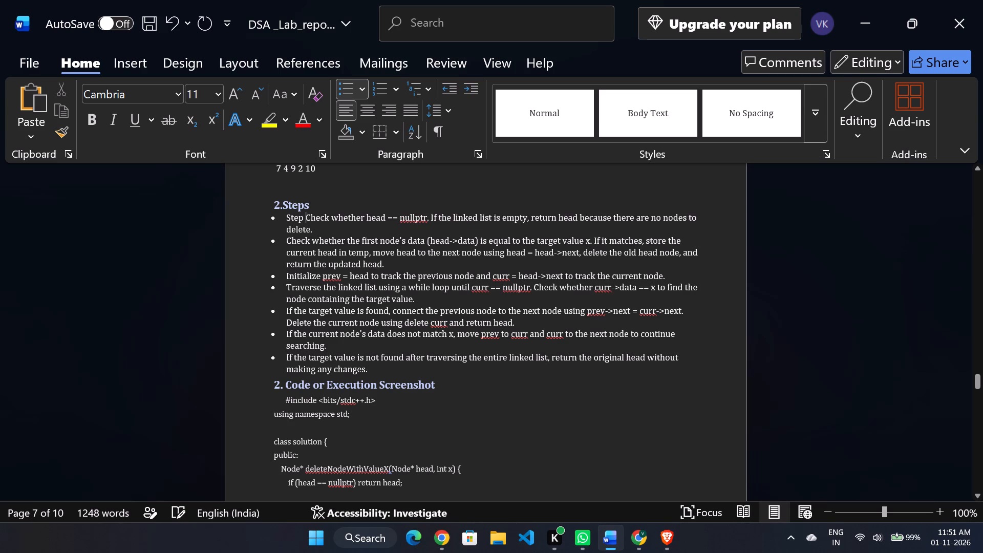
key(ctrl+BackSpace)
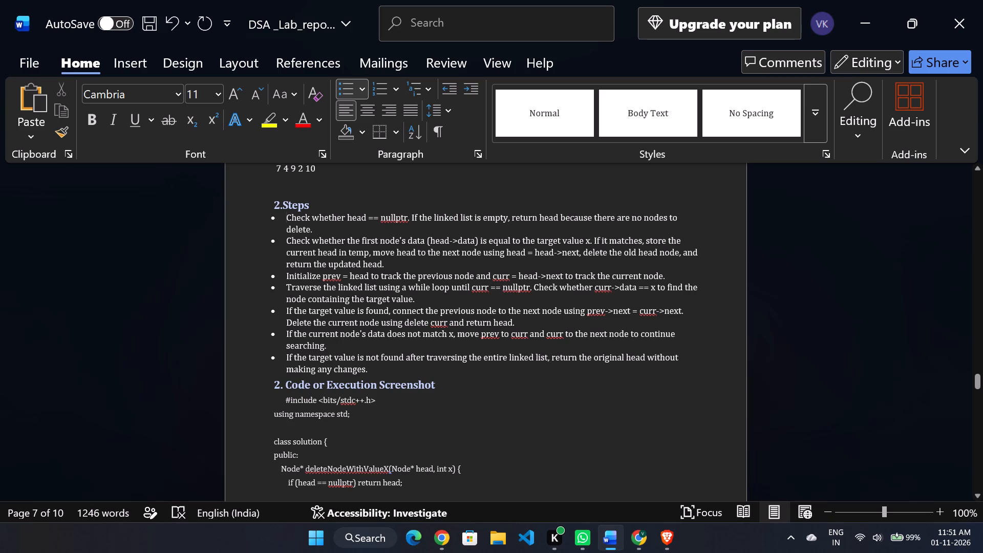
Add an unbulleted blank line between the last Steps bullet and the "2. Code or Execution Screenshot" heading.
scroll(506, 387, down, 2)
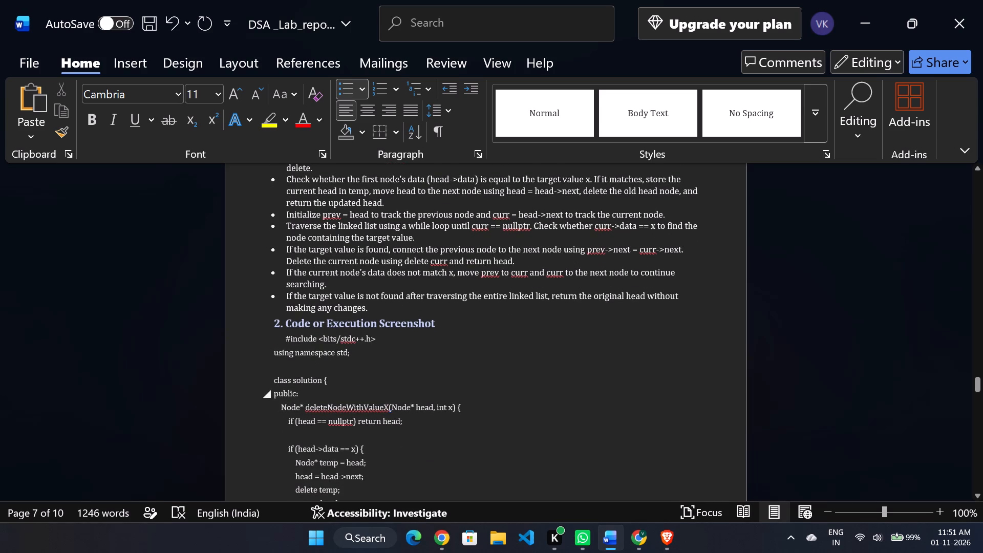
scroll(506, 387, up, 1)
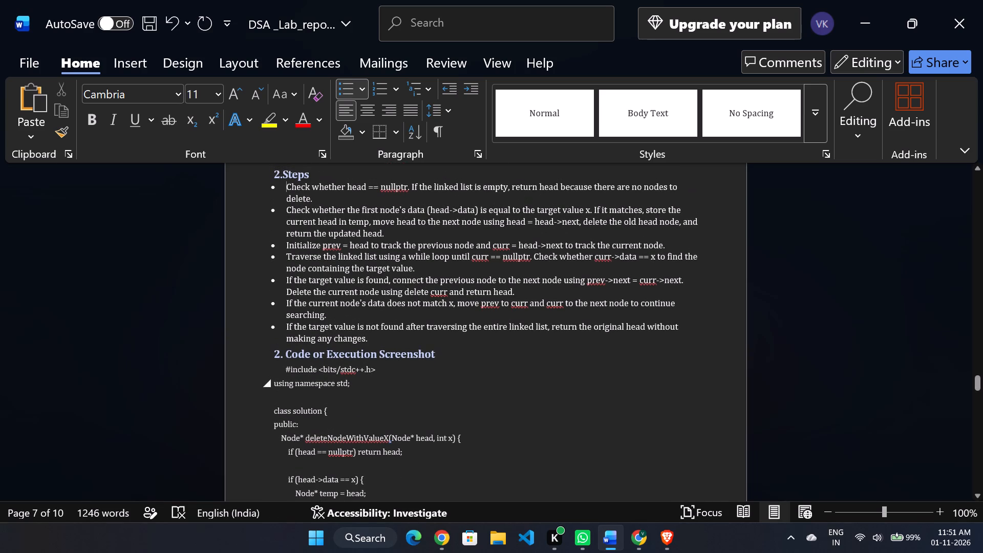
click(486, 341)
key(Return)
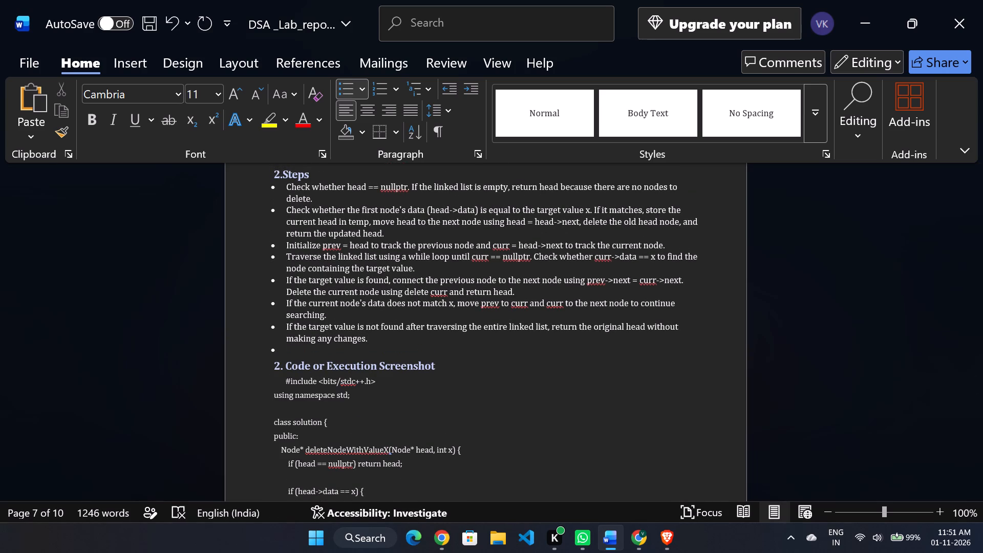
key(BackSpace)
Review Problem Statement 3's deleteNodeWithValueX code and the image under Execution Output / Screenshot Placement.
scroll(486, 341, down, 7)
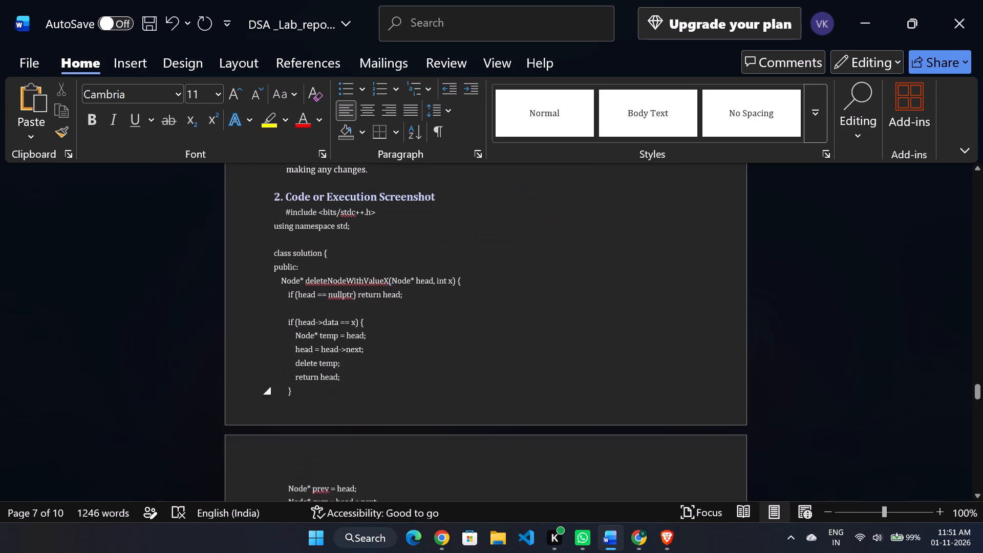
scroll(486, 341, down, 13)
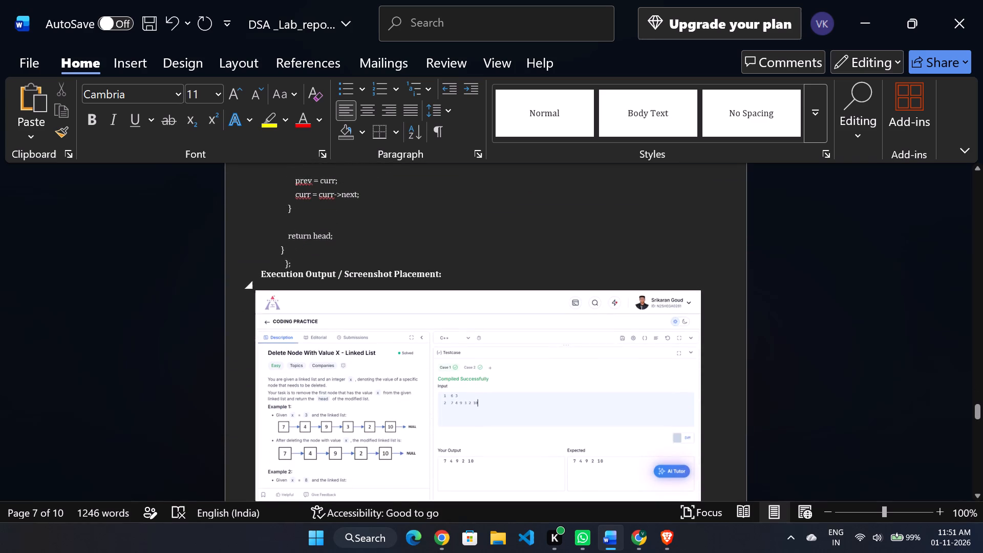
scroll(487, 342, up, 3)
scroll(487, 342, down, 2)
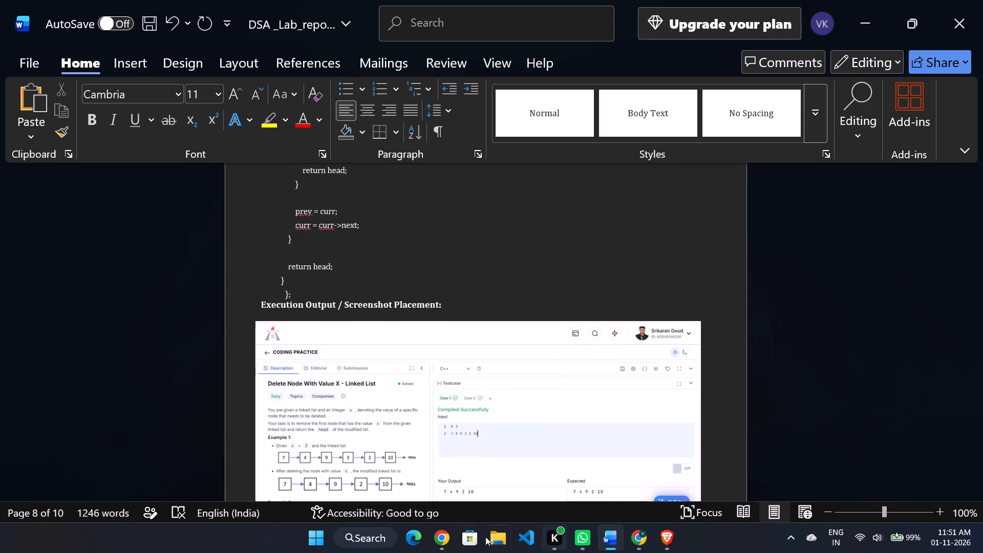
In Chrome, open the "Delete Node With Value X - Linked List" problem from the Coding Practice set following Deletion in Linked List.
click(449, 539)
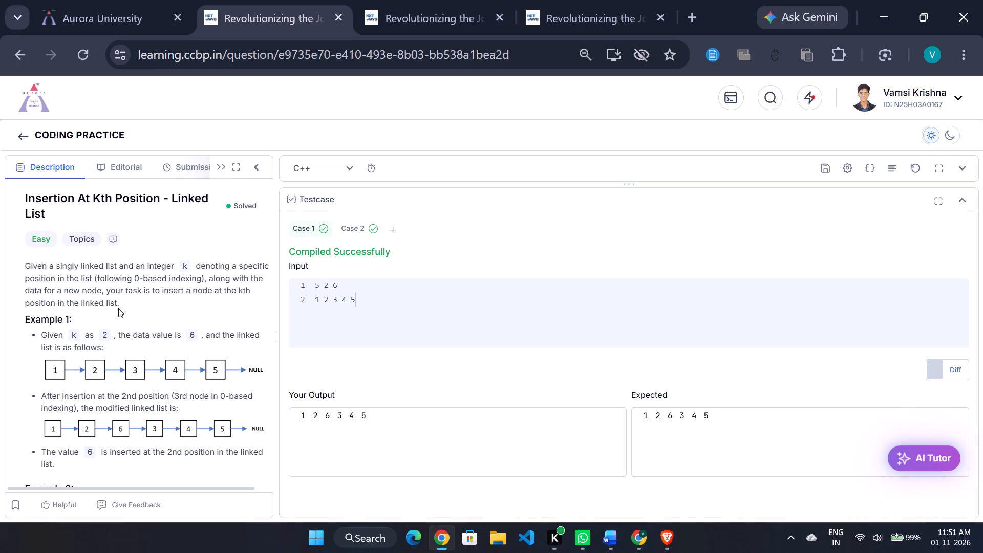
click(25, 140)
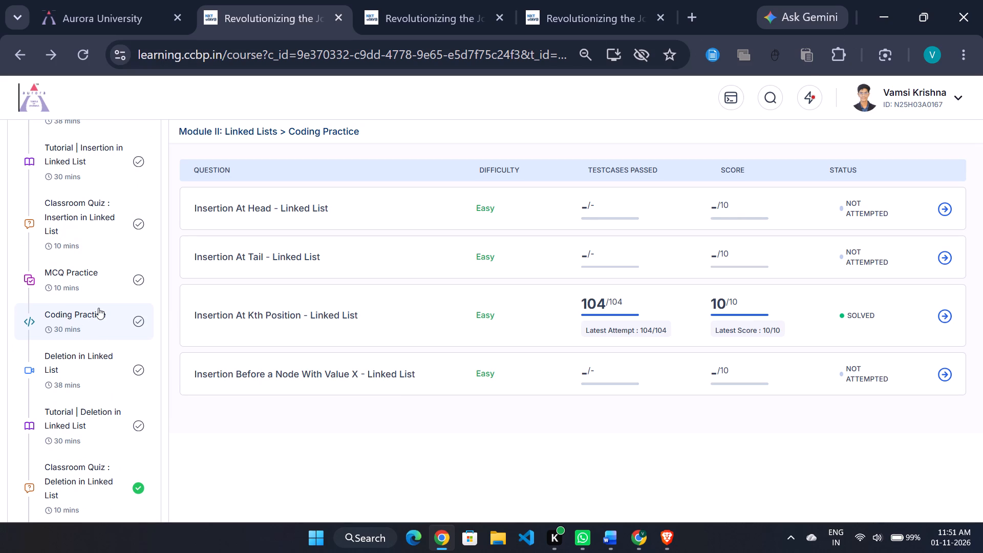
scroll(98, 308, down, 3)
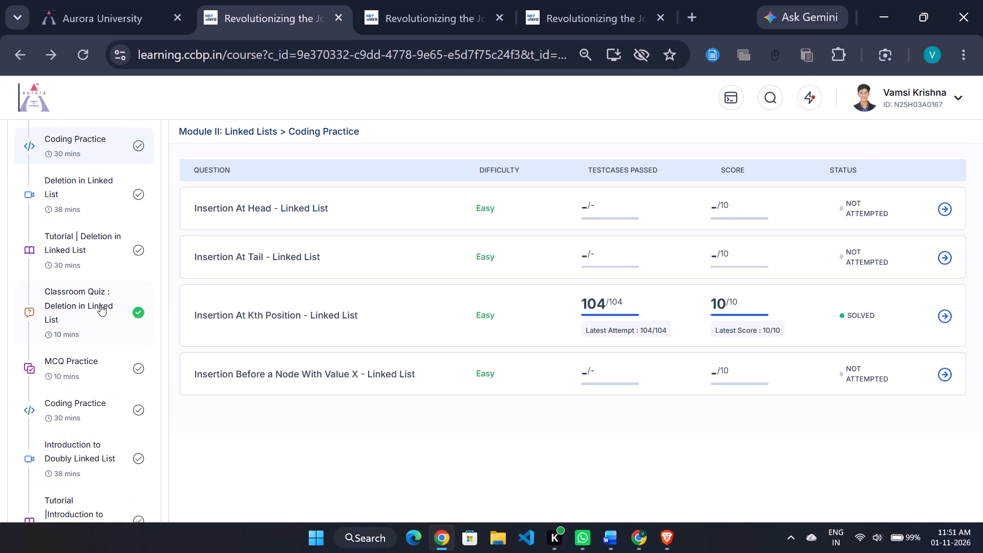
scroll(100, 305, down, 1)
click(109, 250)
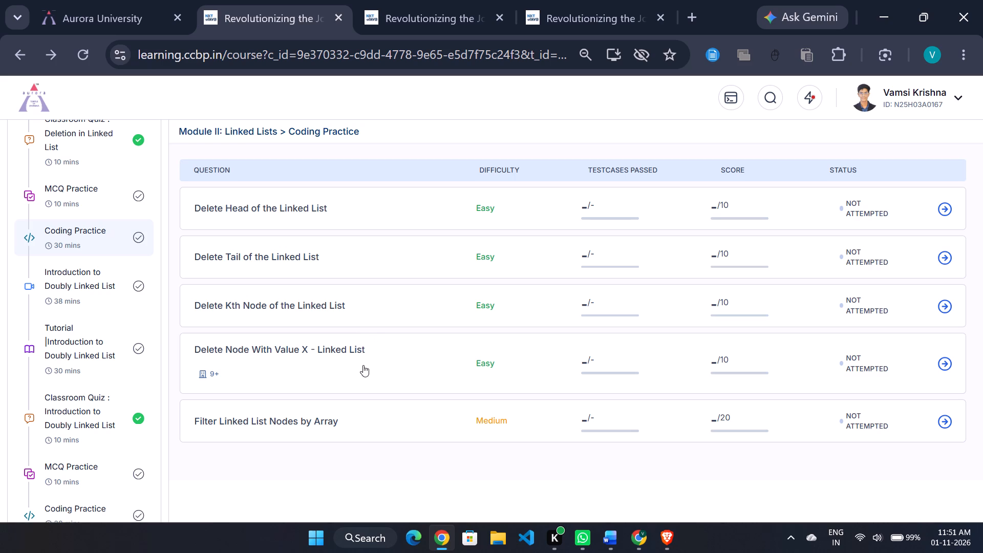
click(615, 538)
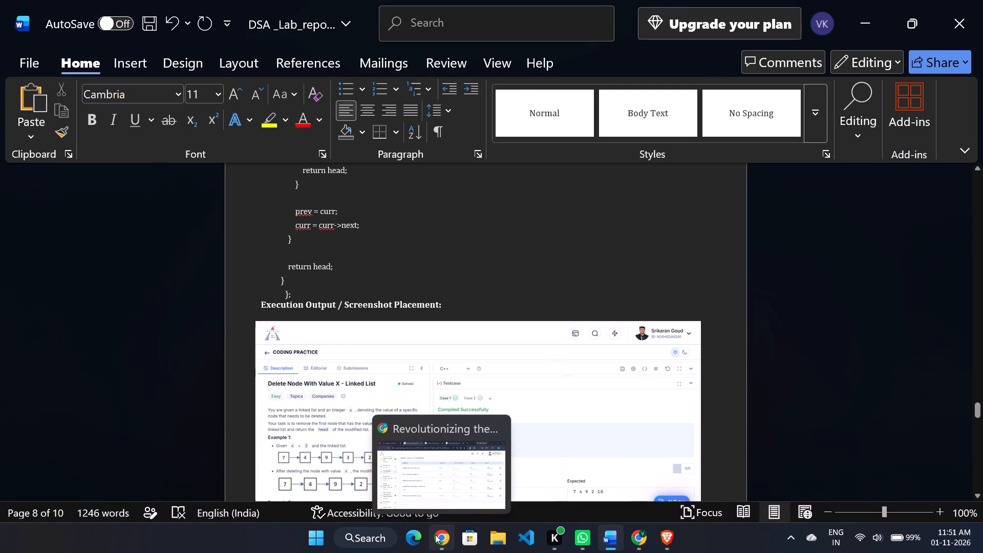
click(435, 535)
click(440, 357)
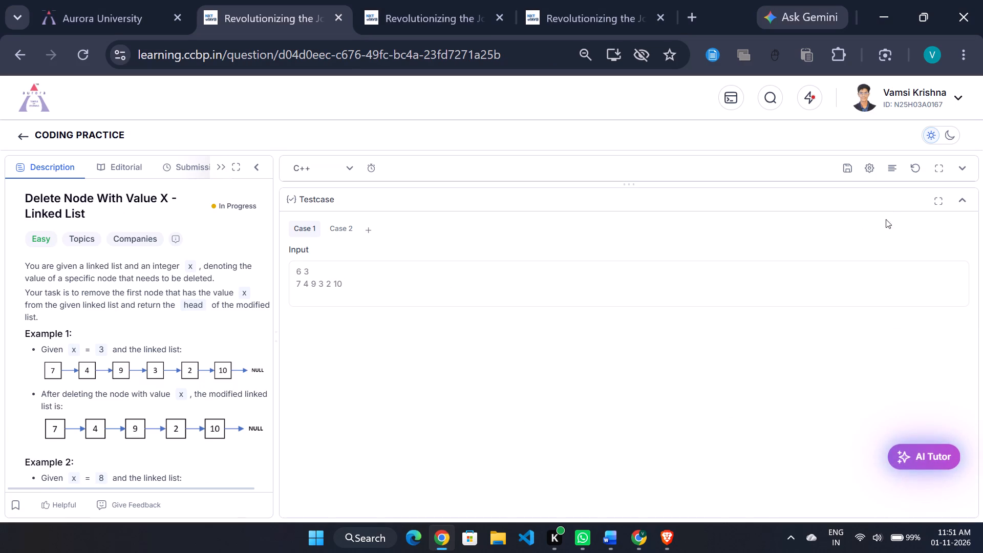
Expand the code editor for Delete Node With Value X and clear all of its starter code.
click(965, 174)
click(660, 292)
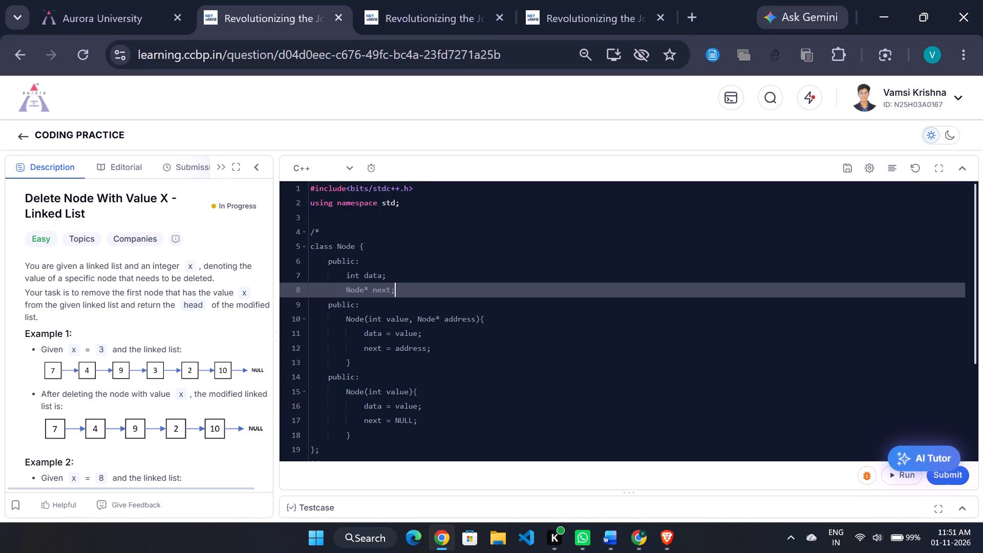
key(ctrl+a)
key(BackSpace)
key(ctrl+v)
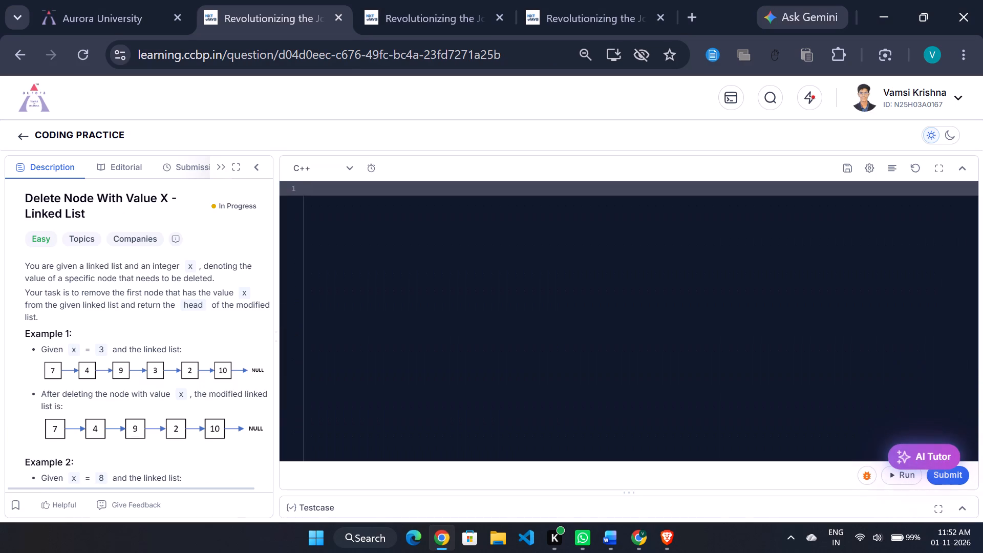
click(642, 537)
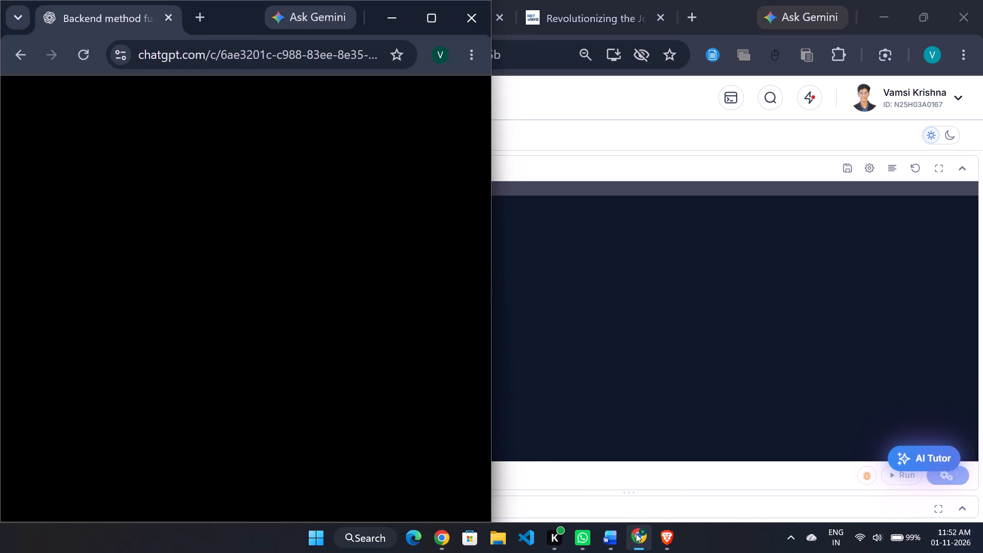
click(597, 118)
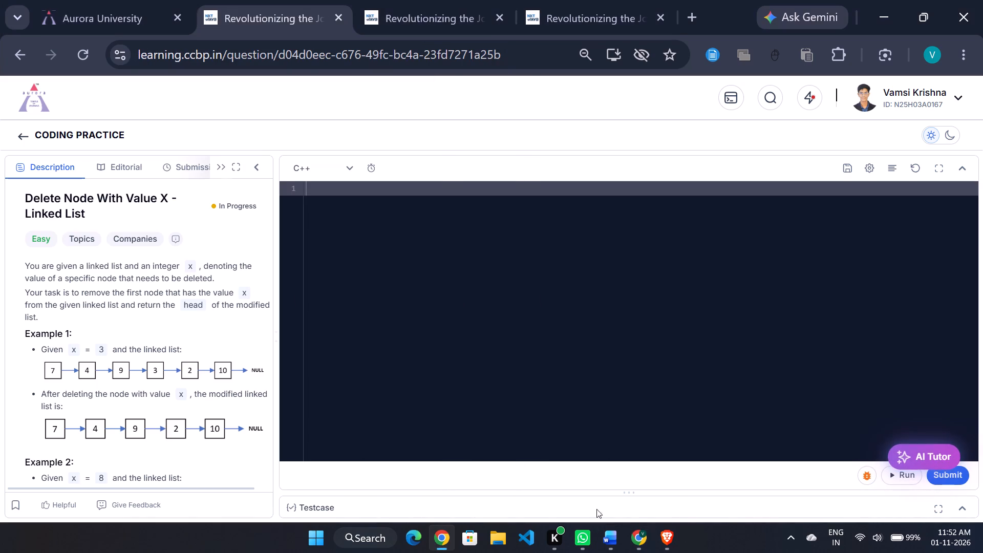
Copy Problem Statement 3's complete deleteNodeWithValueX code from the Word report into the emptied course-site code editor in Chrome.
click(604, 550)
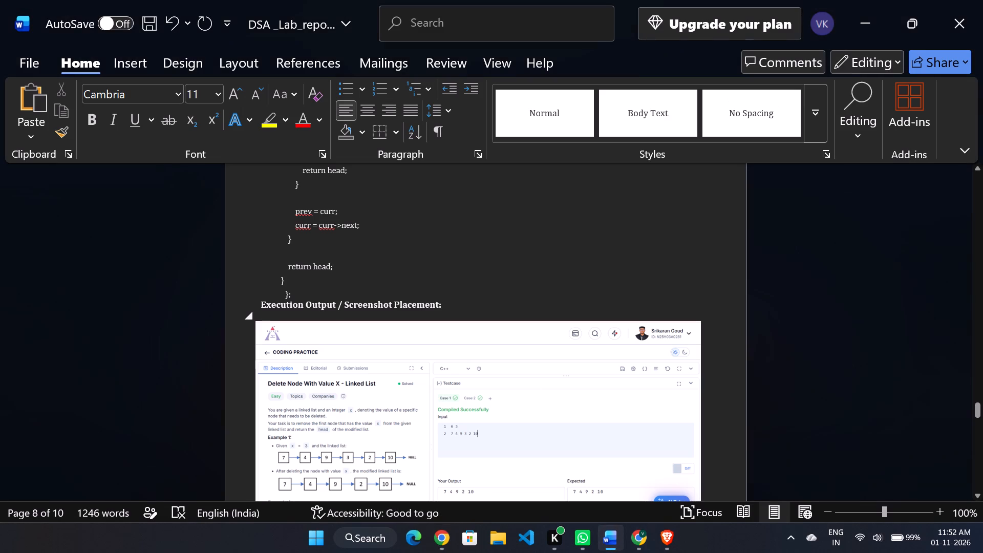
drag(308, 292, 327, 135)
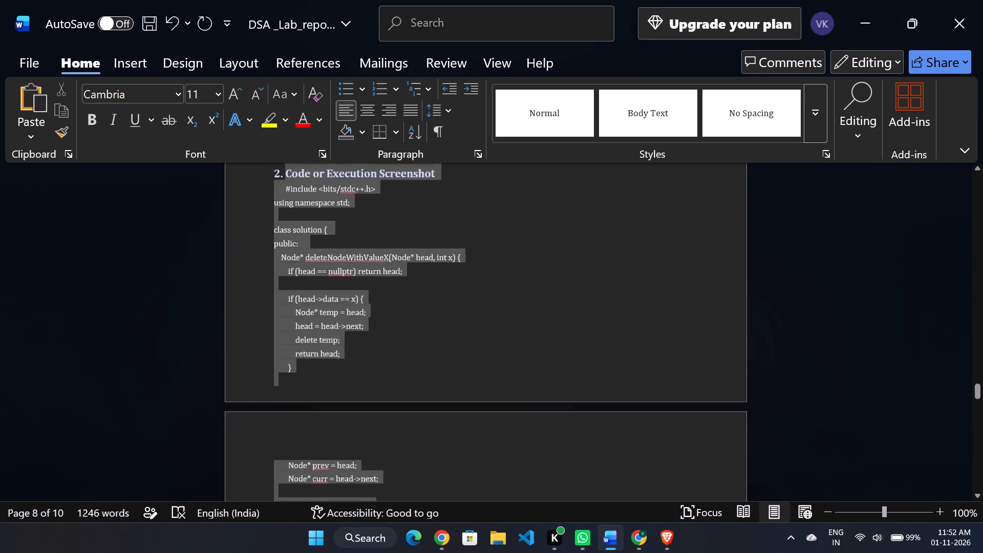
drag(327, 135, 277, 307)
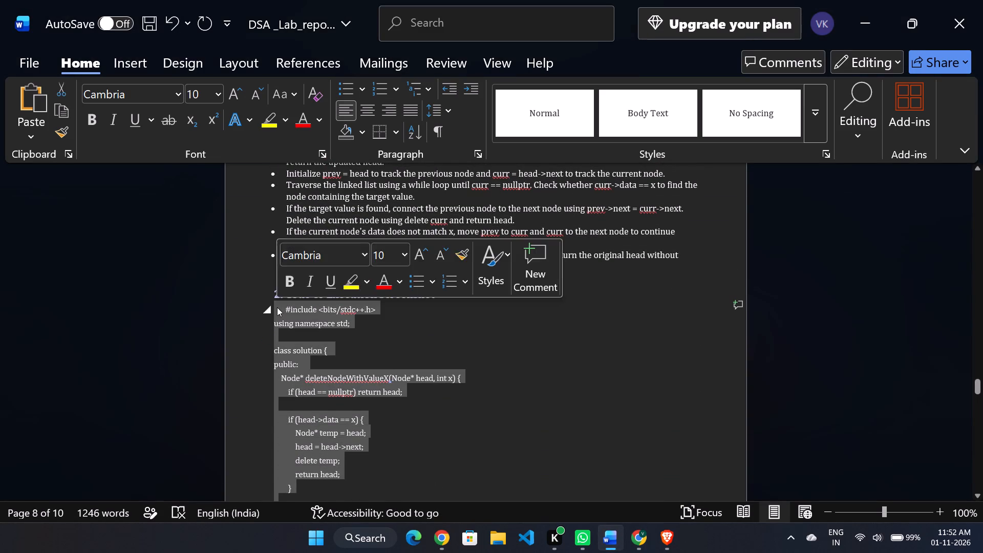
key(ctrl+c)
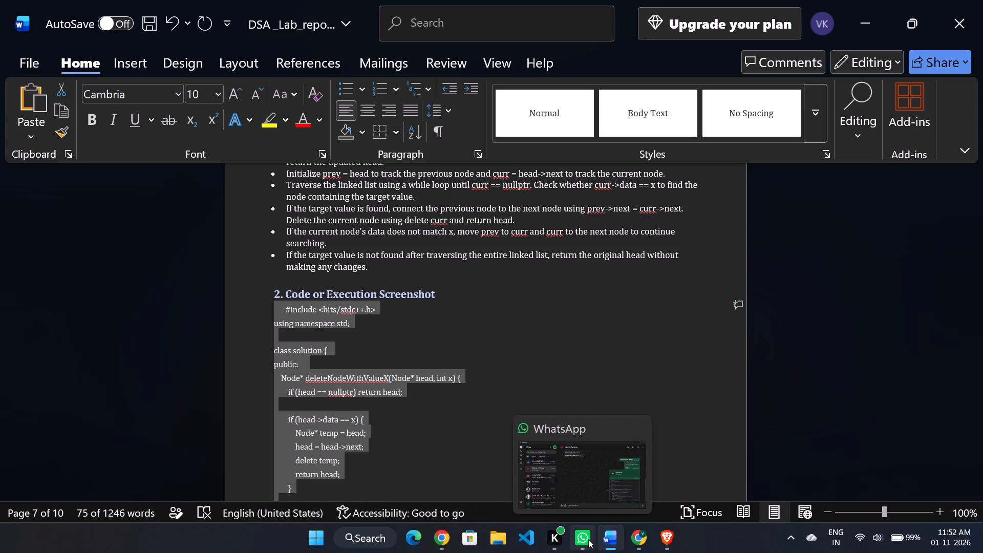
click(448, 535)
click(439, 356)
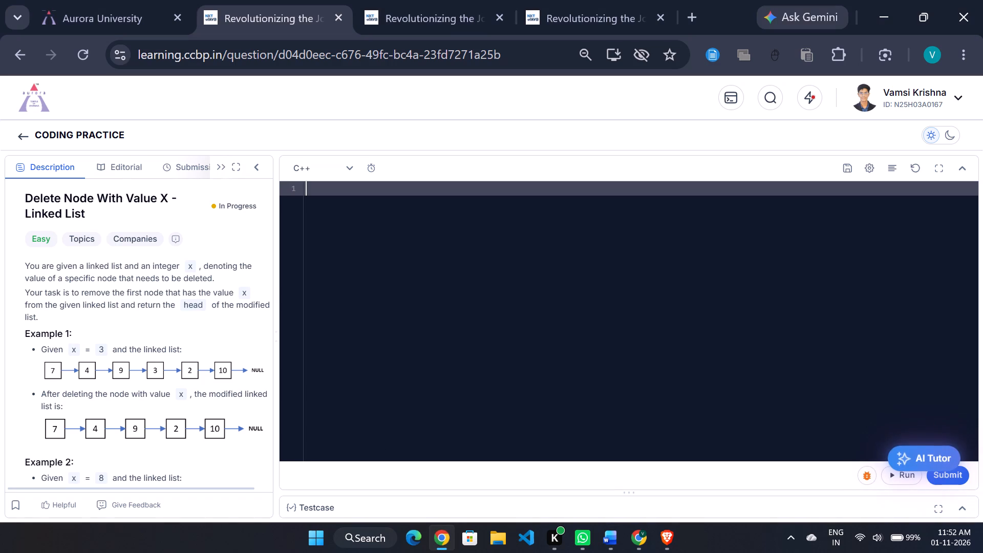
key(ctrl+v)
Run the pasted code against the sample testcases and submit the solution.
scroll(464, 376, down, 3)
click(886, 475)
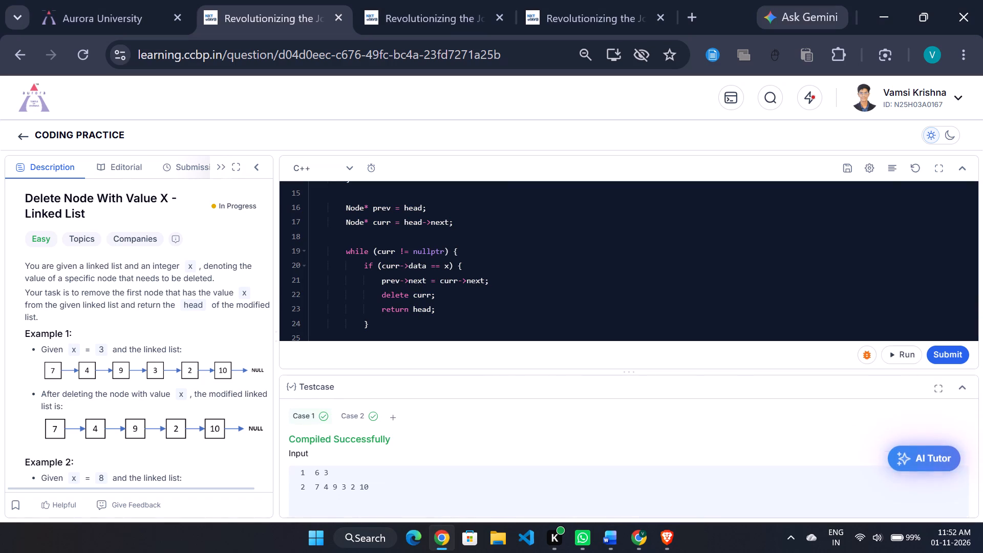
click(965, 362)
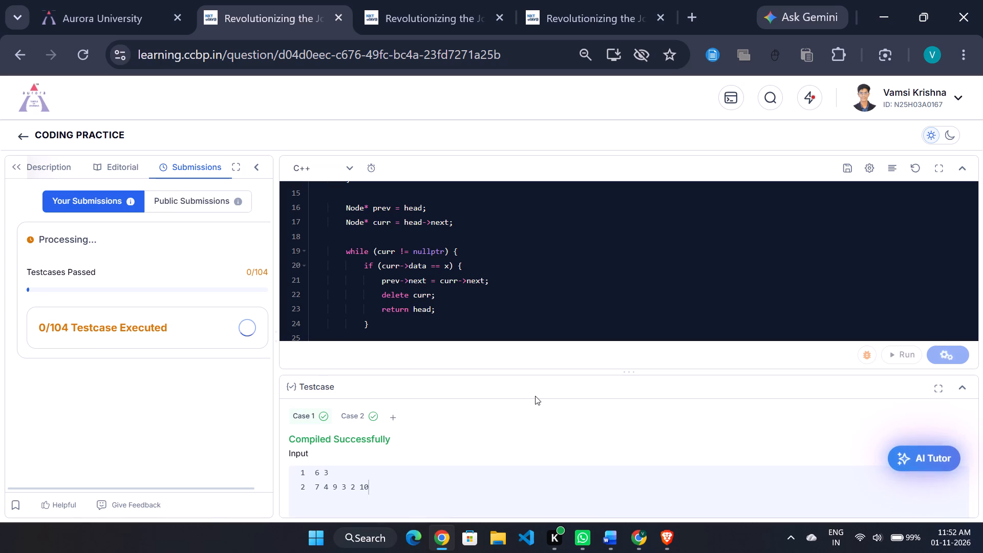
Capture a screenshot of the course page showing the problem description beside the enlarged Testcase results for Case 1.
drag(644, 374, 644, 246)
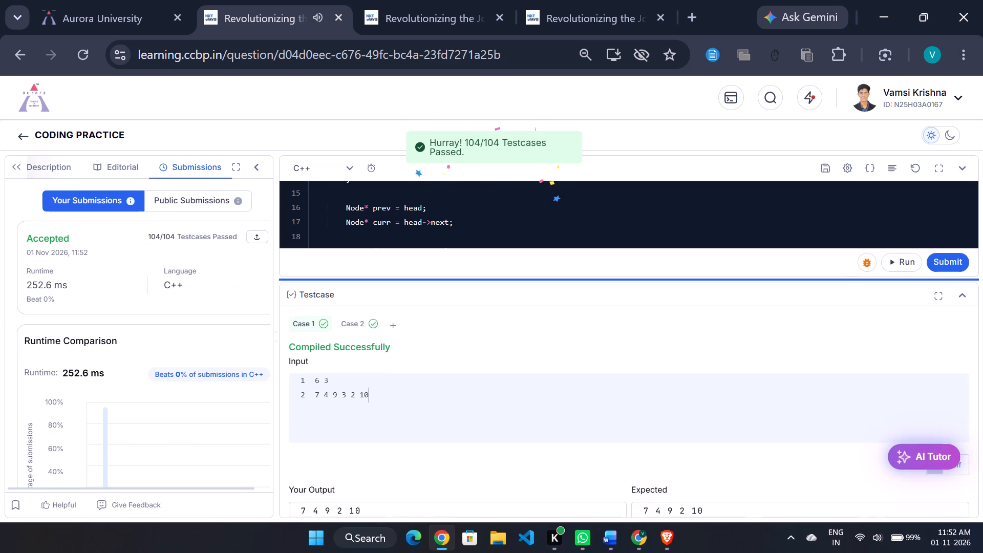
drag(644, 246, 644, 194)
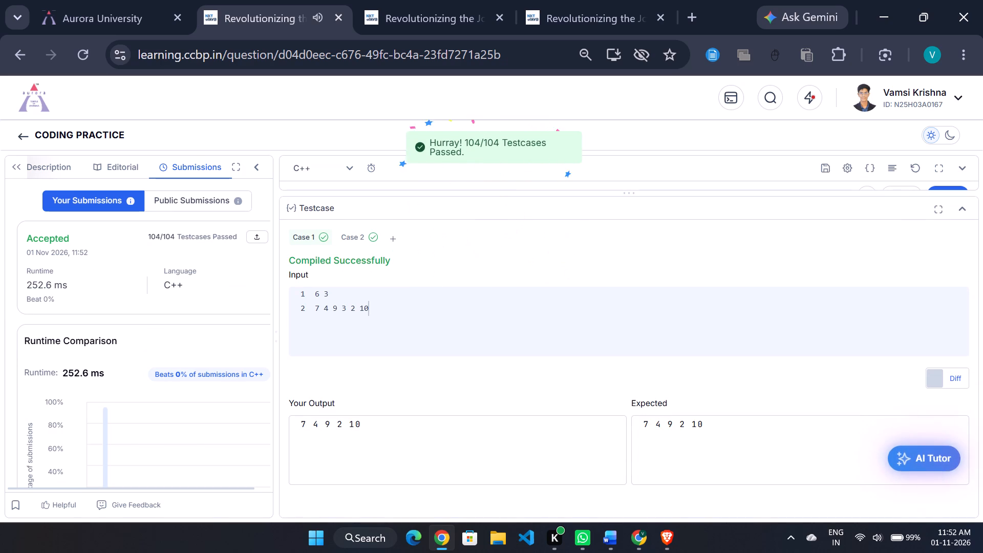
click(47, 168)
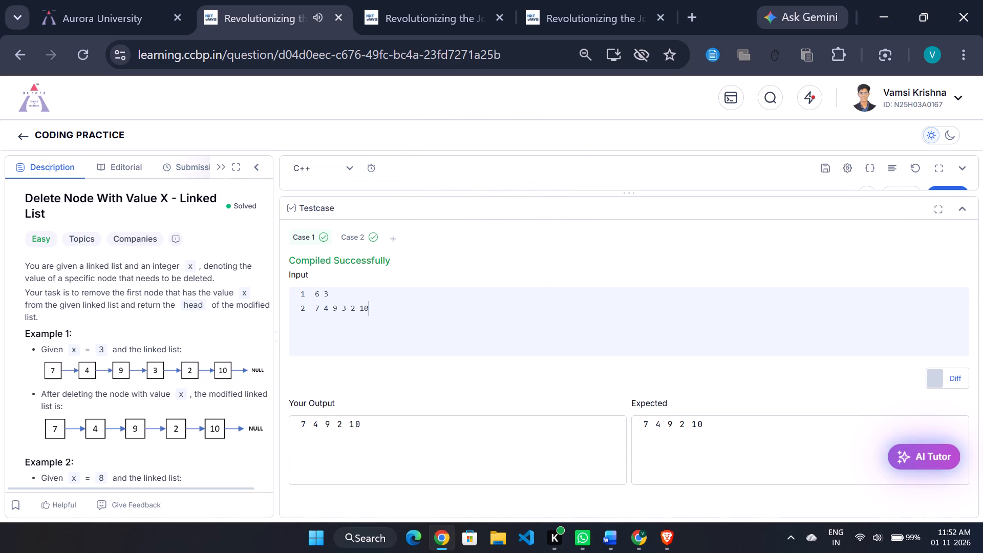
key(Print)
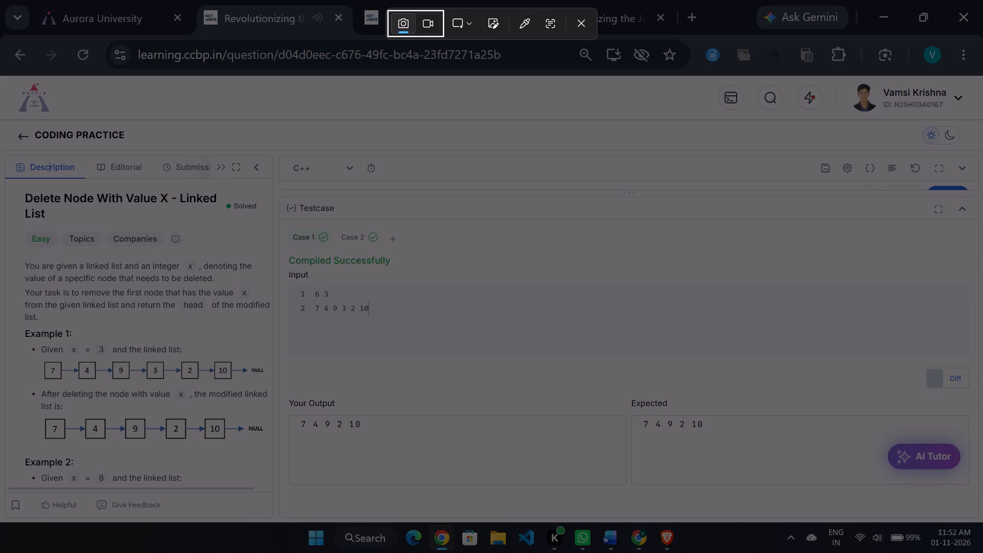
drag(7, 77, 561, 381)
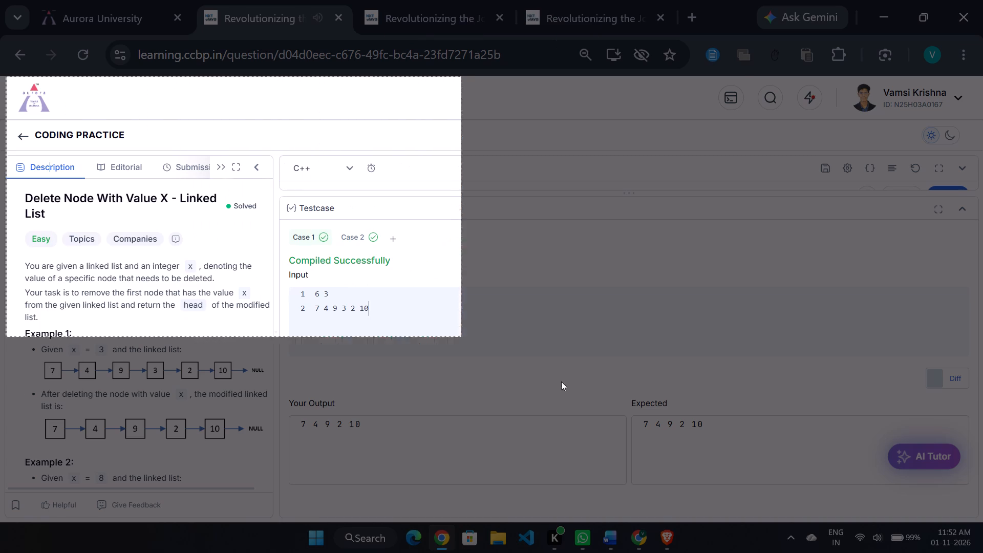
drag(561, 381, 972, 511)
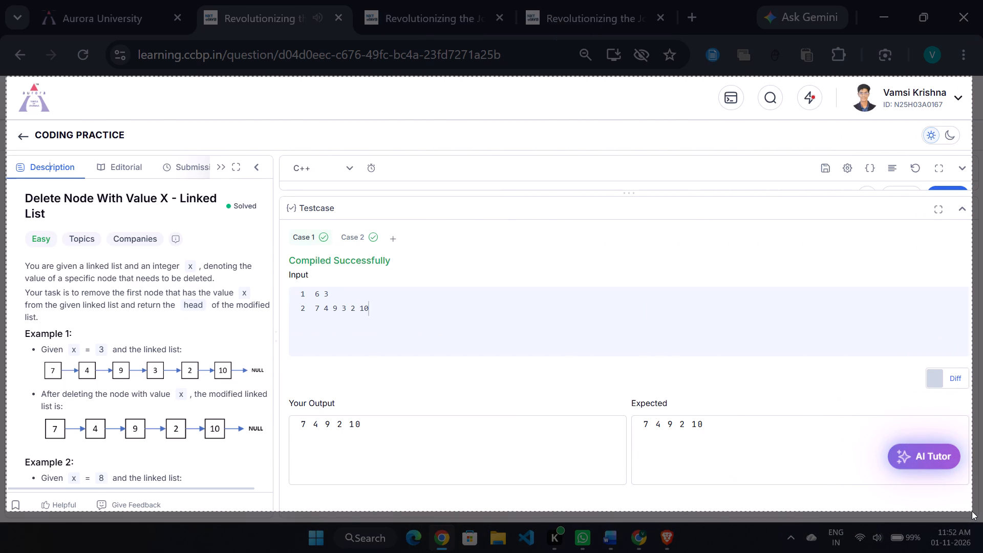
drag(972, 511, 976, 523)
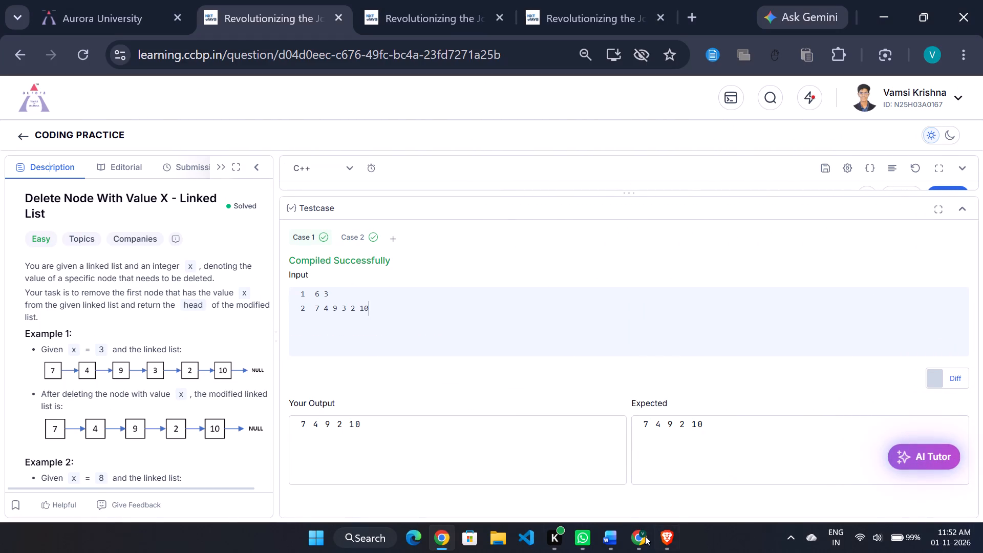
In Word, replace the image under Problem Statement 3's Execution Output / Screenshot Placement with the captured screenshot.
click(616, 538)
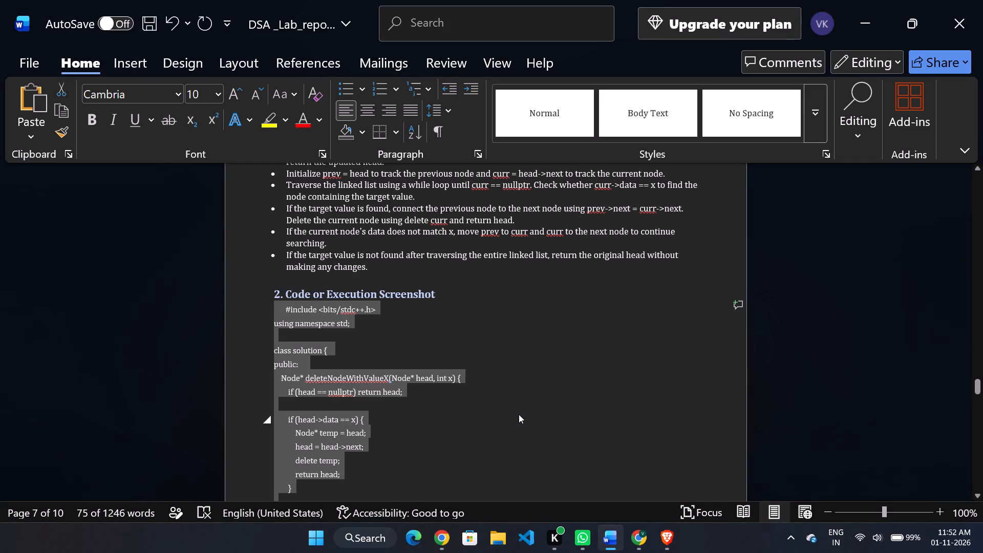
scroll(519, 414, down, 19)
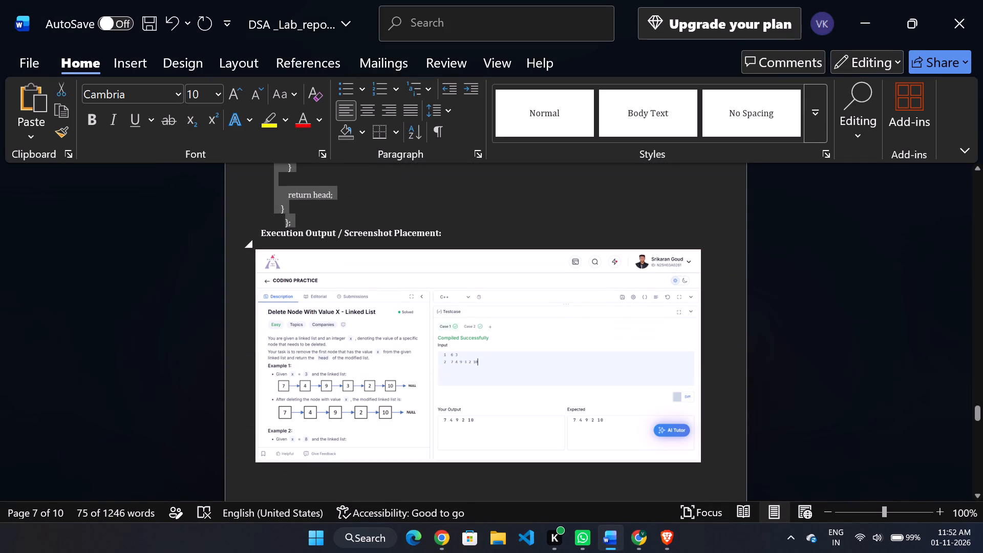
click(526, 295)
key(BackSpace)
key(ctrl+v)
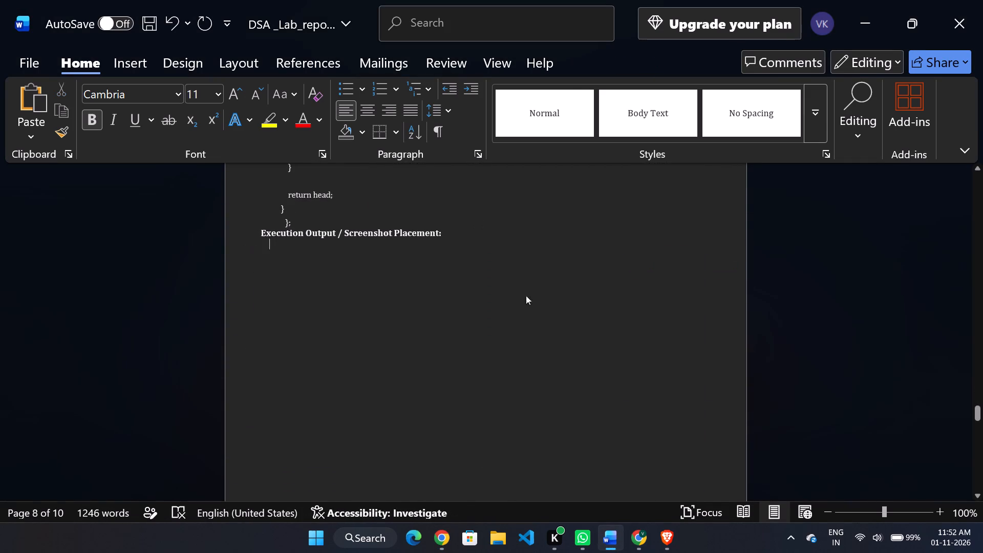
Add a blank line between Problem Statement 3's "Conclusion (Analysis of Time and Space Complexity)" heading and its table.
scroll(526, 295, down, 14)
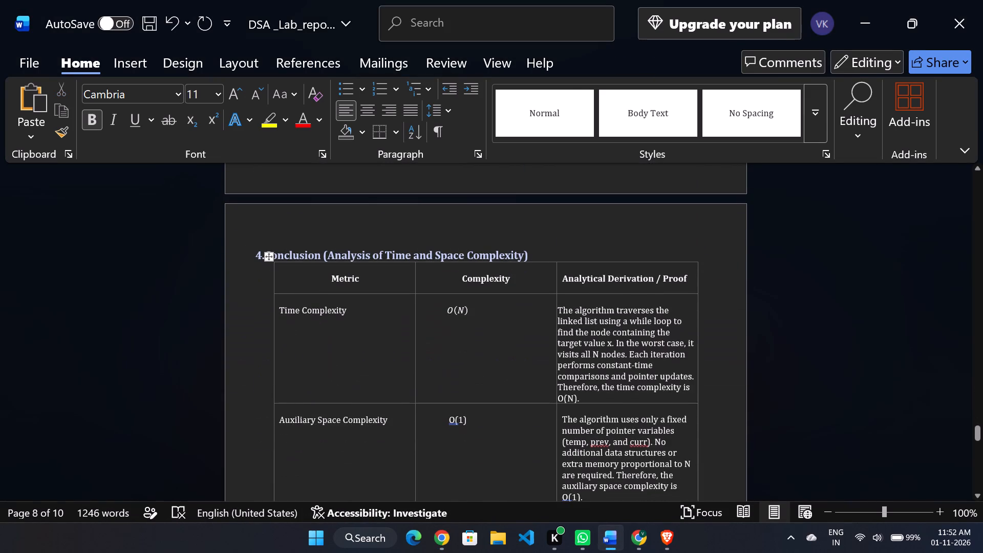
click(594, 251)
key(Return)
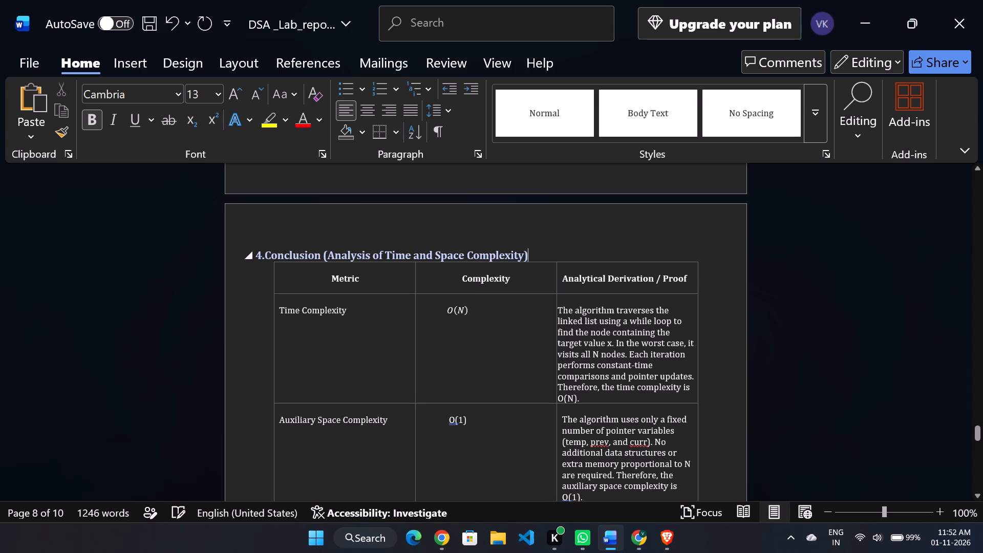
Switch to Brave, play the "Sheila Ki Jawani" full song from YouTube's recommendations, and return to the Word report.
click(661, 549)
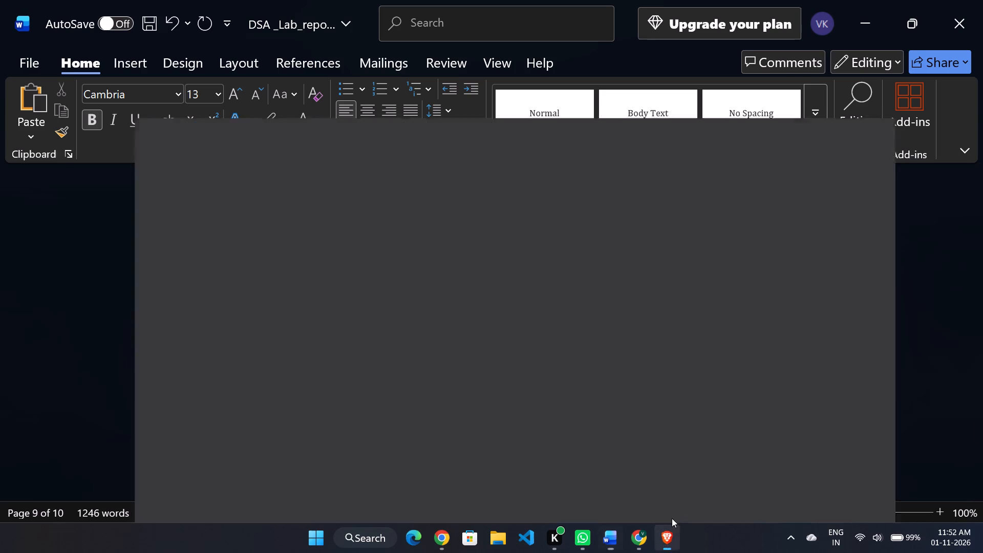
scroll(708, 318, down, 2)
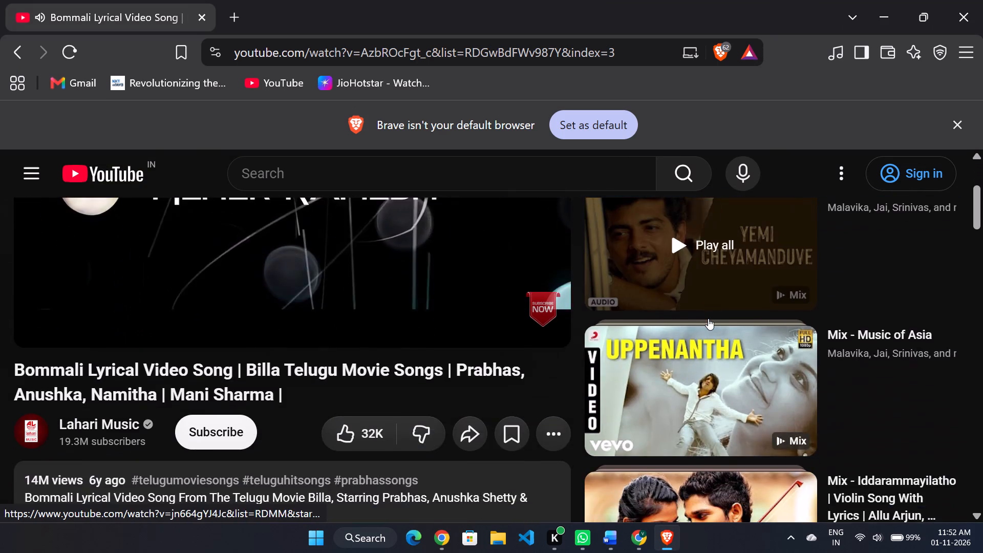
scroll(708, 318, down, 5)
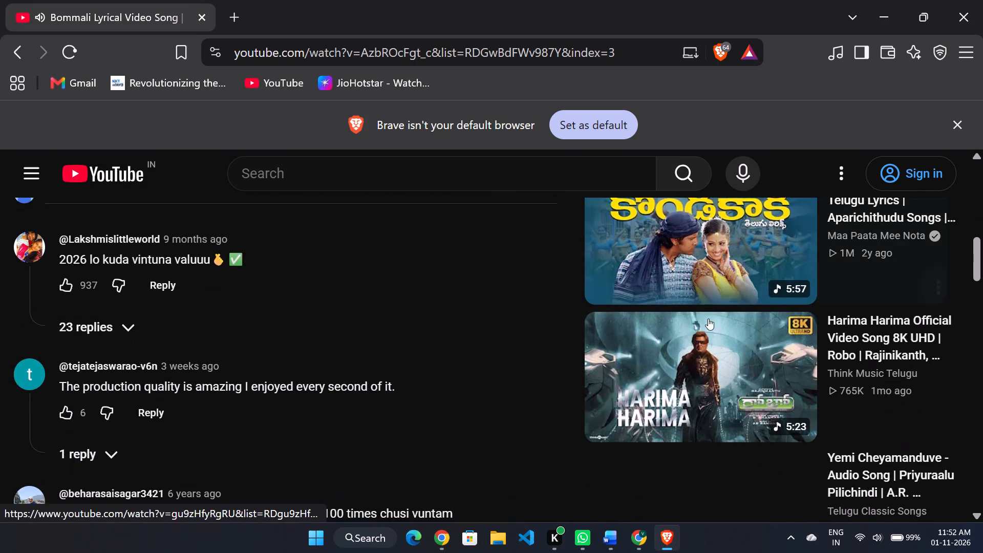
scroll(709, 320, down, 4)
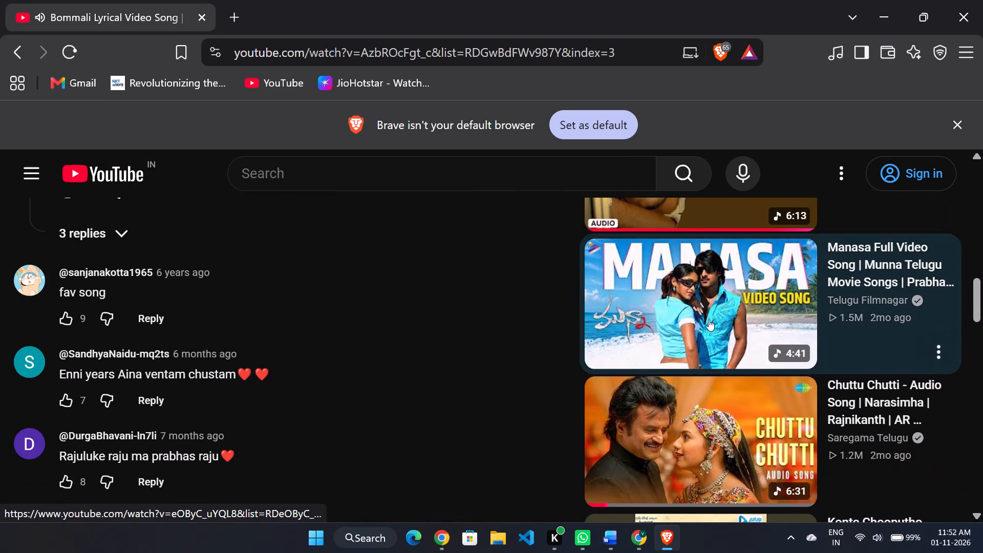
scroll(709, 320, down, 5)
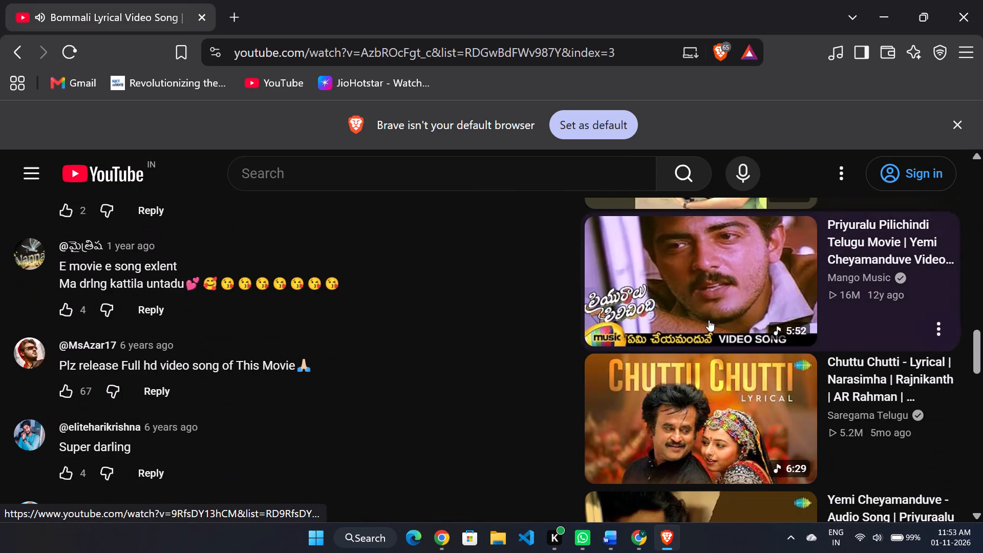
scroll(709, 320, down, 3)
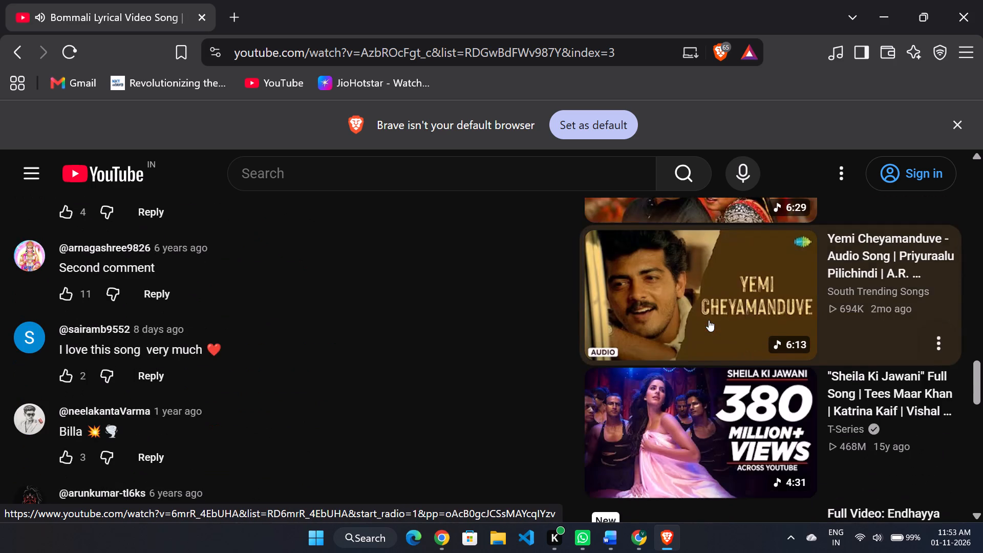
scroll(709, 320, down, 2)
scroll(709, 320, up, 1)
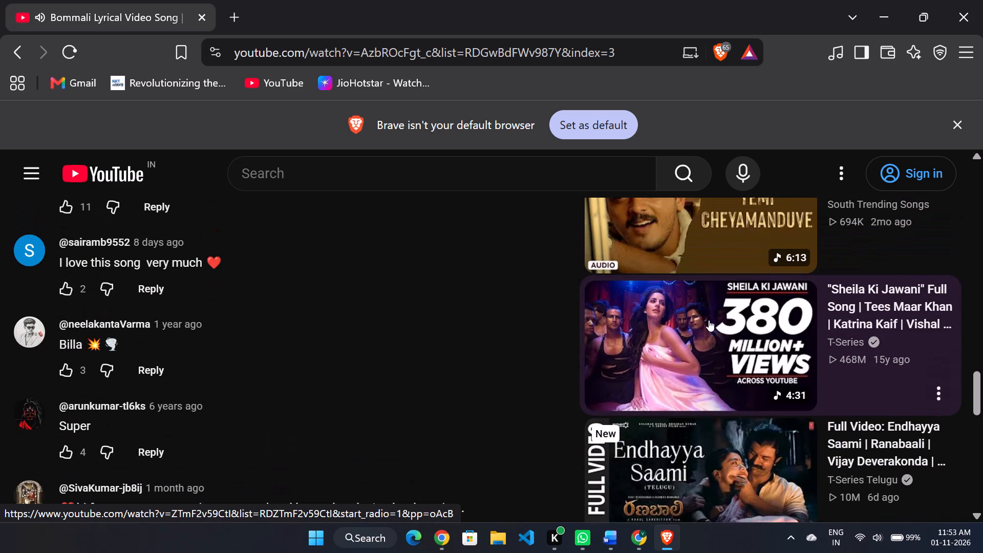
click(709, 320)
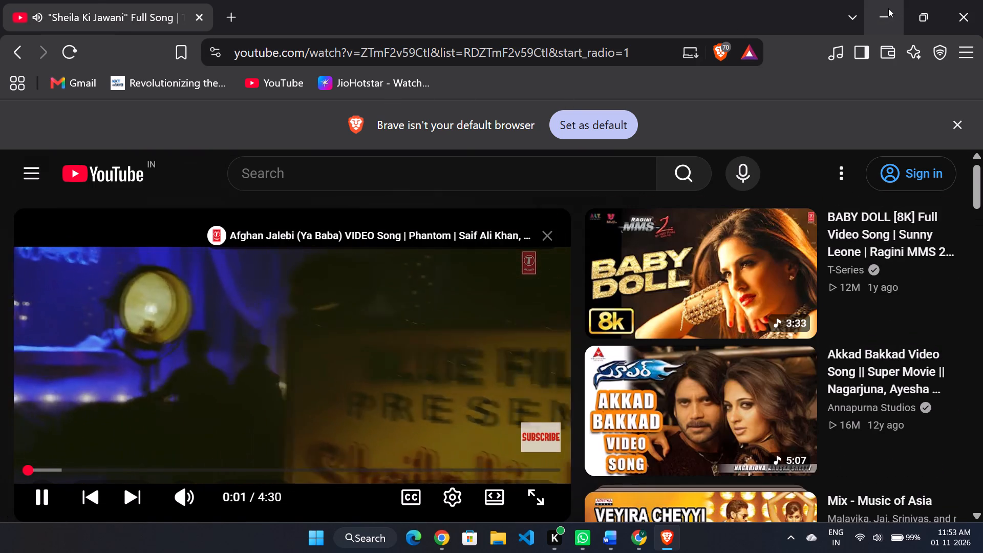
click(888, 8)
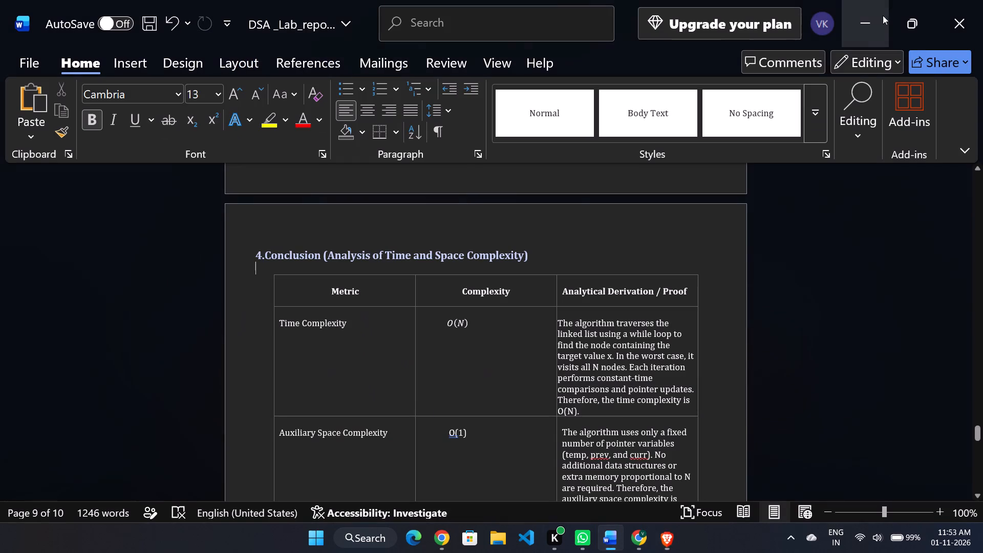
Delete blank paragraphs from the start of the empty last page following Problem Statement 3's complexity table.
scroll(638, 325, down, 19)
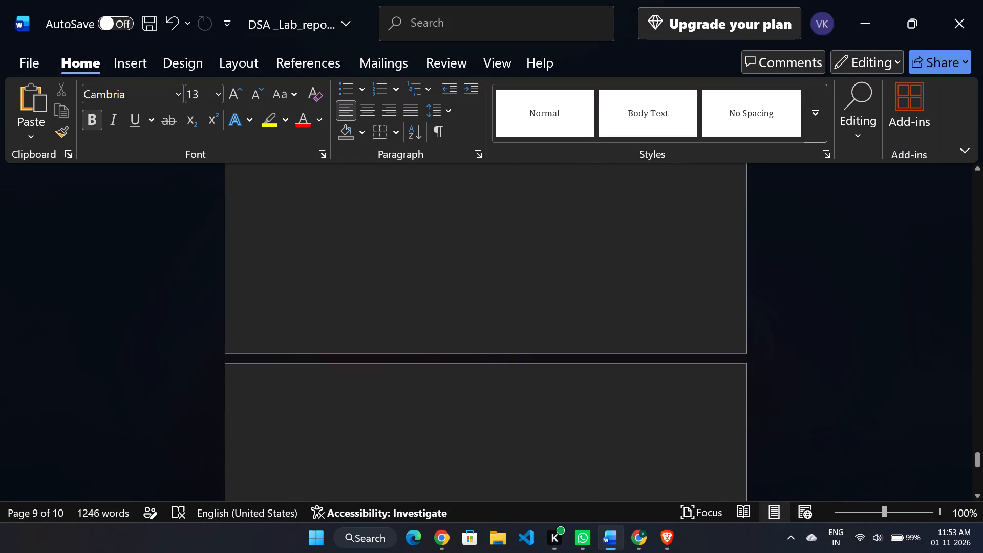
scroll(638, 325, down, 18)
scroll(638, 325, up, 5)
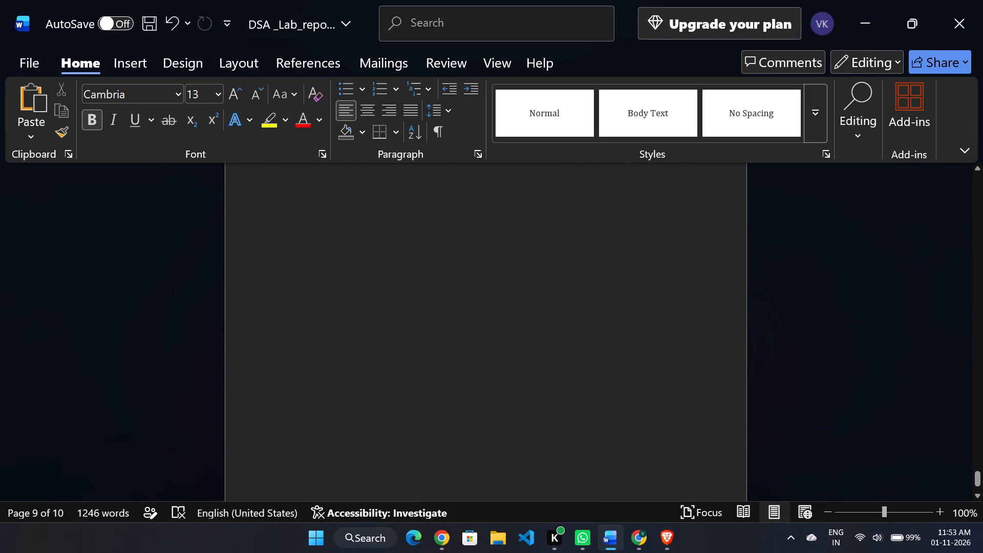
scroll(638, 325, up, 6)
scroll(594, 325, up, 4)
click(454, 319)
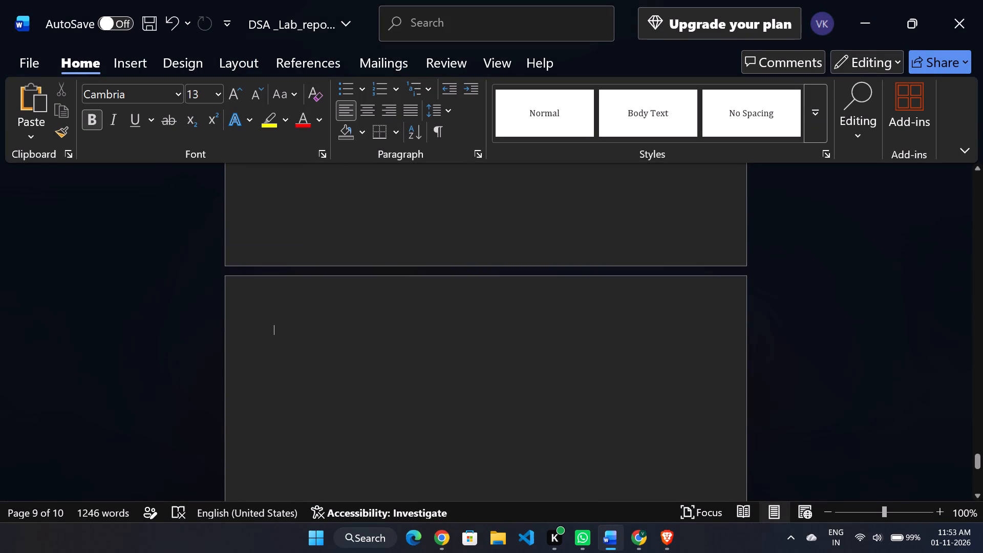
key(BackSpace)
key(BackSpace)
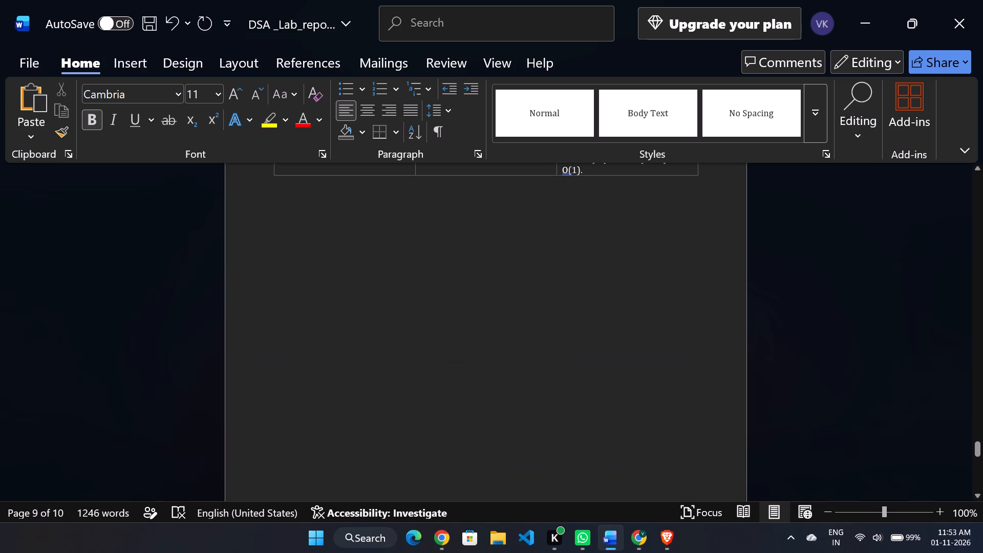
scroll(453, 331, down, 9)
click(445, 331)
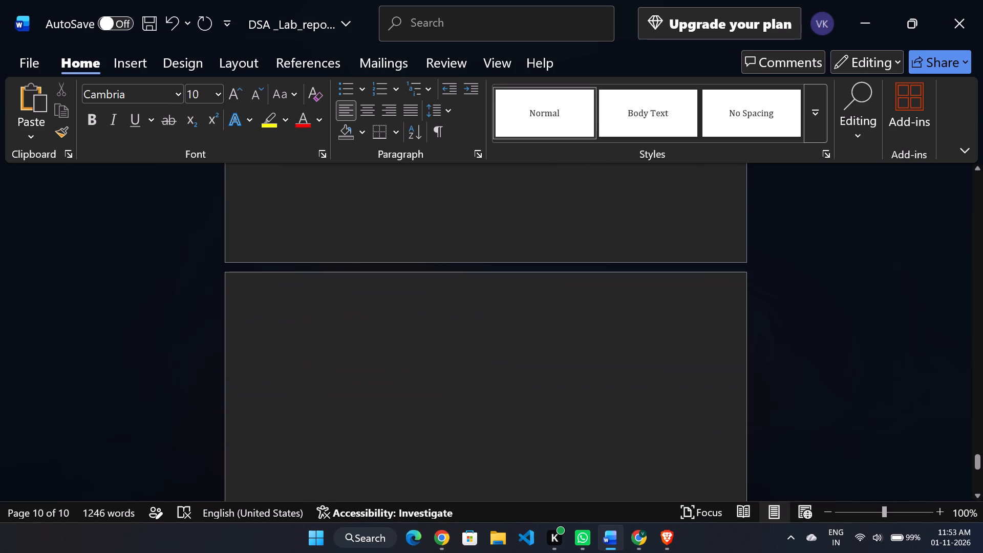
key(BackSpace)
key(BackSpace)
Delete further empty paragraphs between Problem Statement 3's complexity table and the end of the document to clear the blank last page.
scroll(445, 331, down, 9)
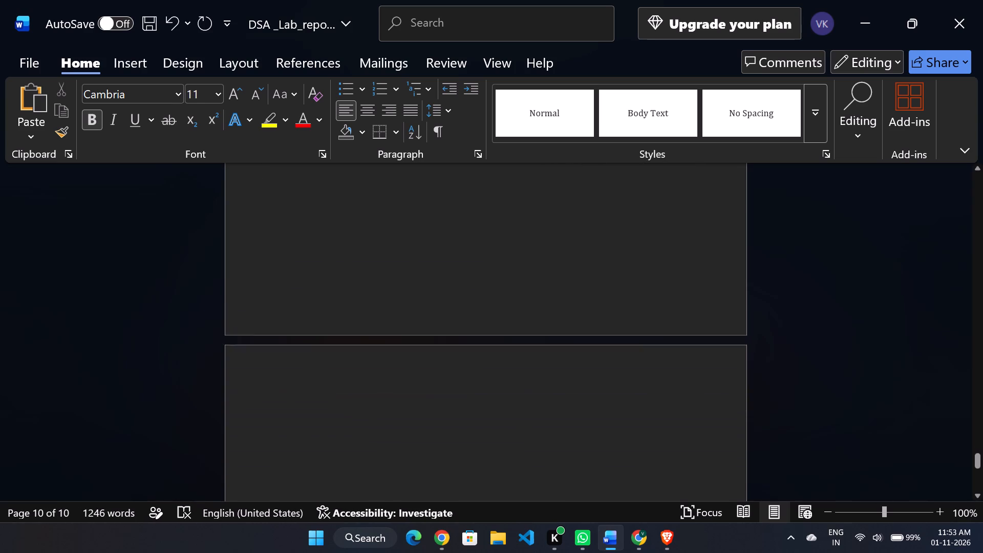
scroll(441, 336, down, 2)
scroll(366, 379, down, 20)
click(365, 380)
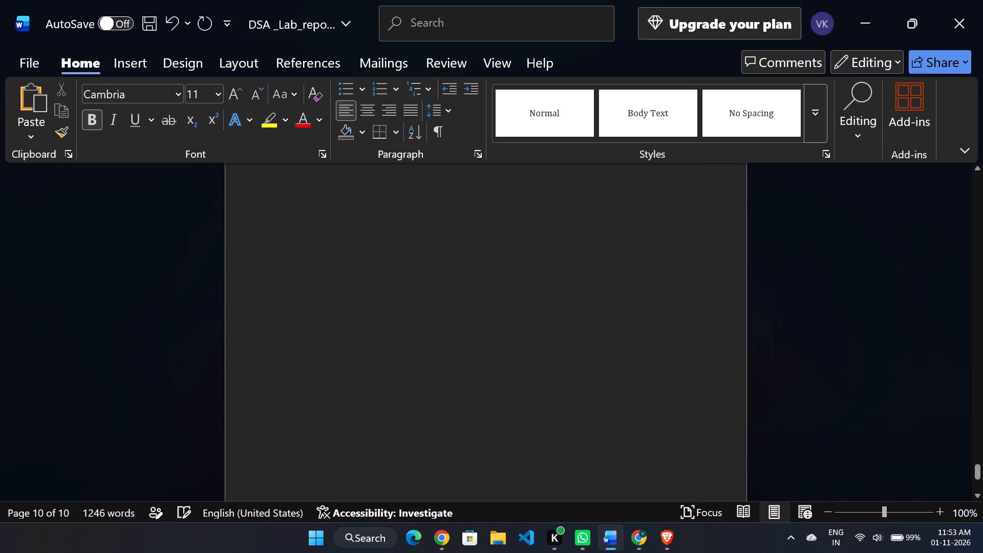
key(BackSpace)
key(BackSpace)
key(BackSpace)
key(BackSpace)
scroll(404, 470, down, 6)
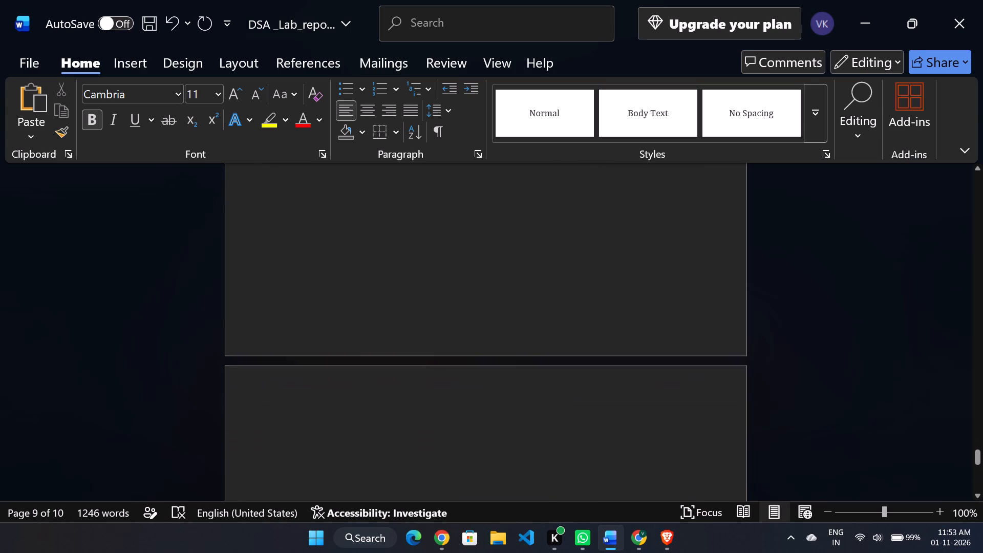
scroll(404, 470, down, 5)
click(404, 470)
key(BackSpace)
key(BackSpace)
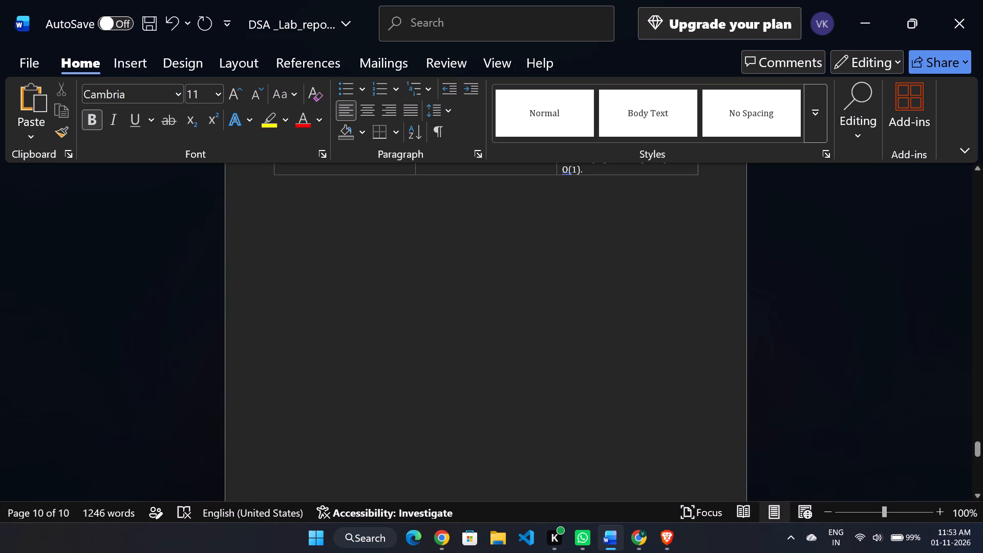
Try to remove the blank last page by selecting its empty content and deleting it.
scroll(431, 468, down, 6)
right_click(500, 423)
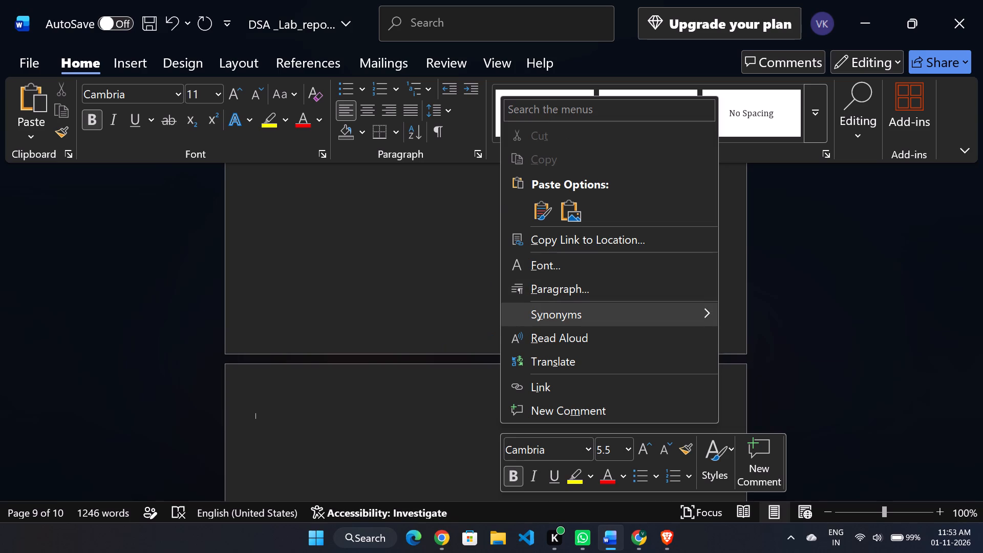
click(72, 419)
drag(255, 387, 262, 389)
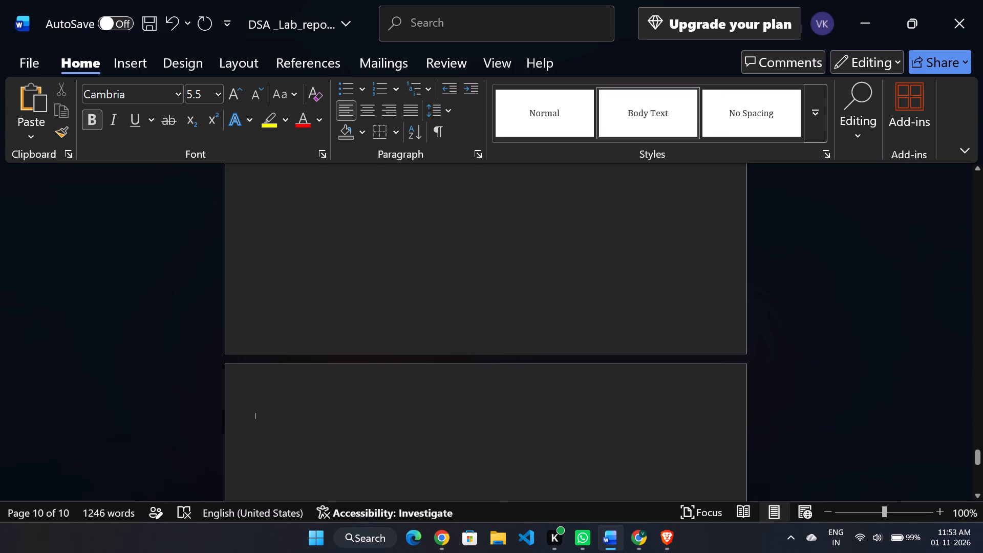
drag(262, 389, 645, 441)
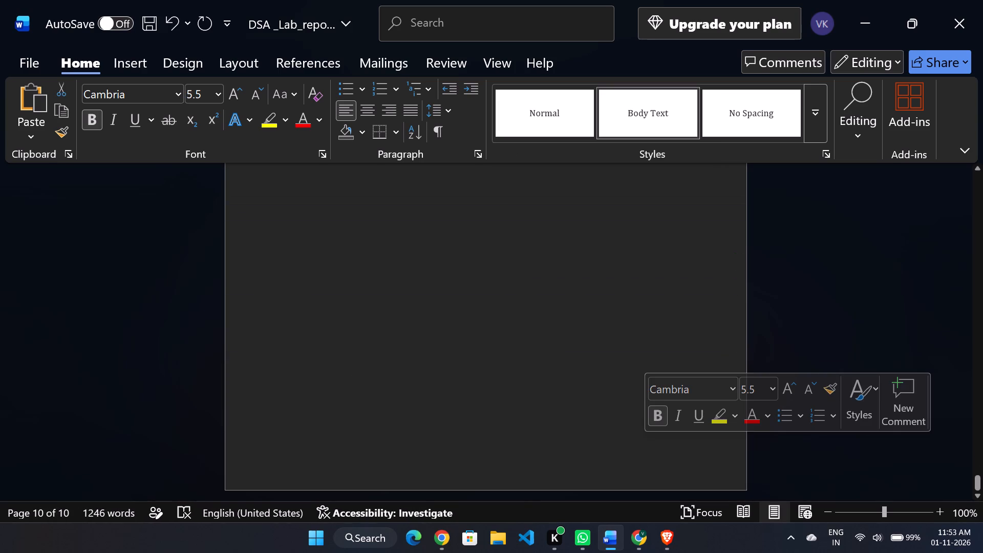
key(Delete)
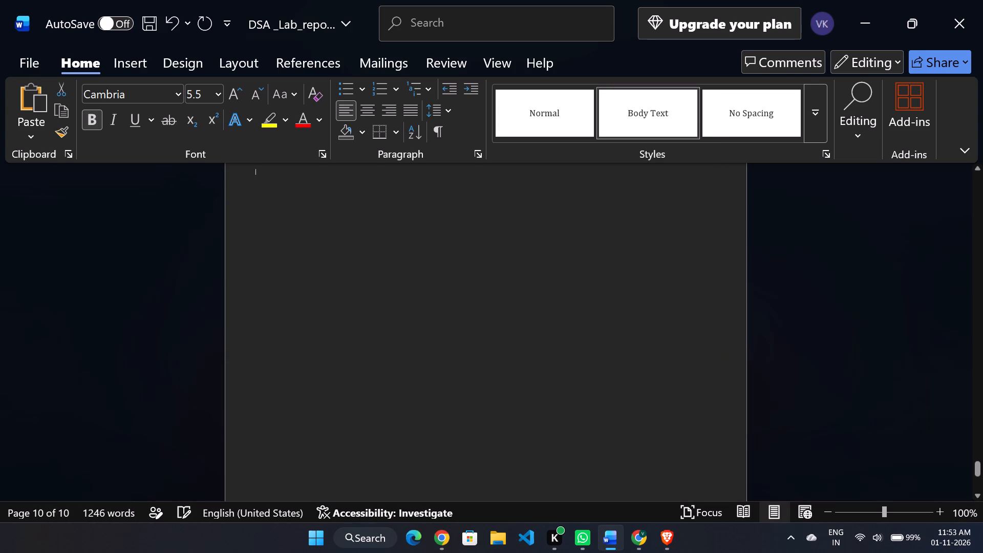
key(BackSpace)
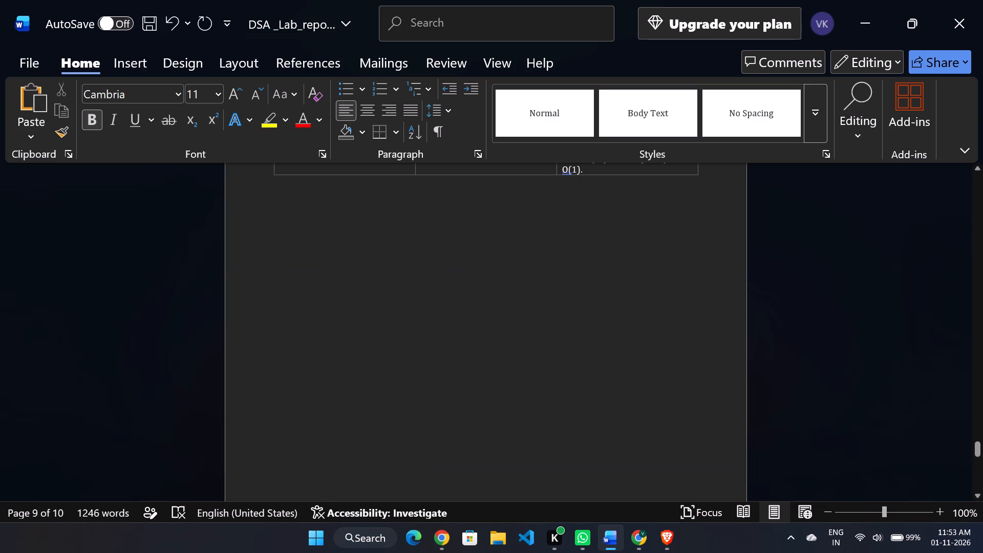
Try again to select the empty area of the blank last page and open the editing options for it.
scroll(634, 454, down, 6)
drag(650, 450, 775, 427)
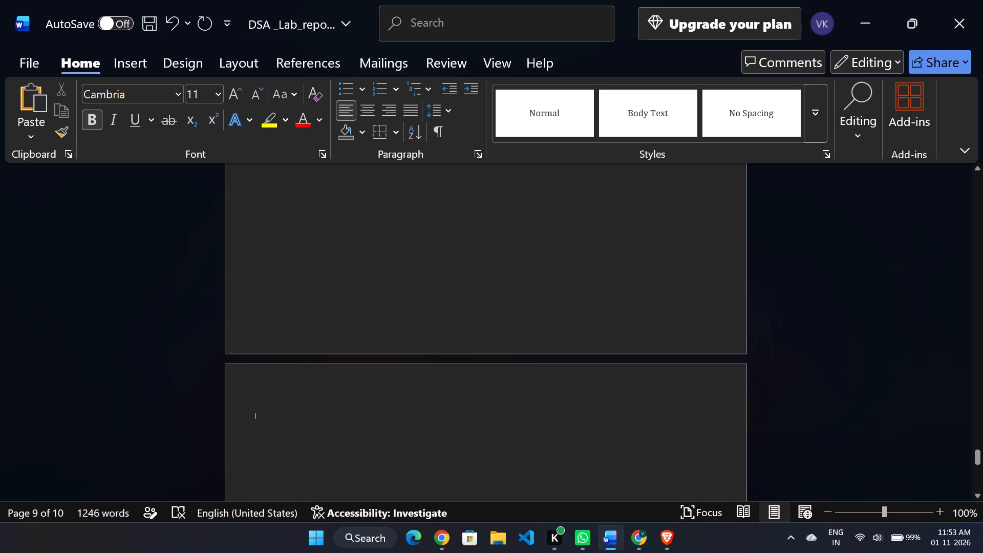
drag(775, 427, 771, 417)
drag(765, 405, 731, 406)
click(729, 363)
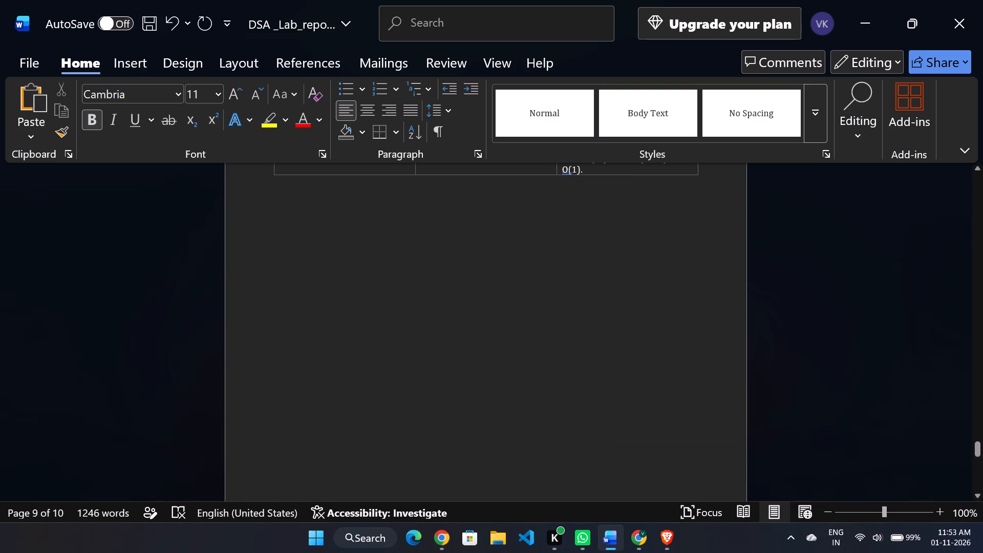
scroll(675, 387, up, 2)
scroll(675, 387, down, 11)
right_click(675, 387)
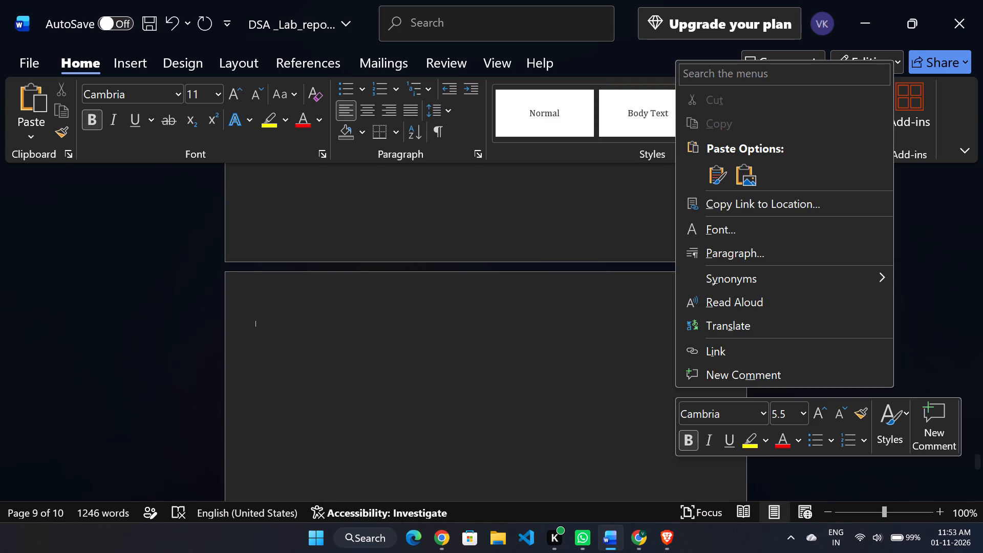